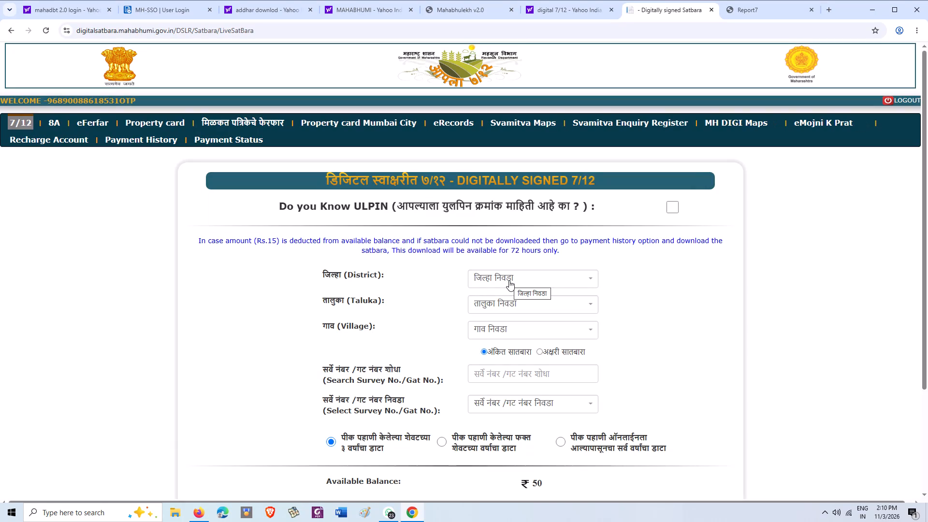
Set the land record location to district Ahilyanagar, taluka Pathardi and village Kadgaon.
click(509, 279)
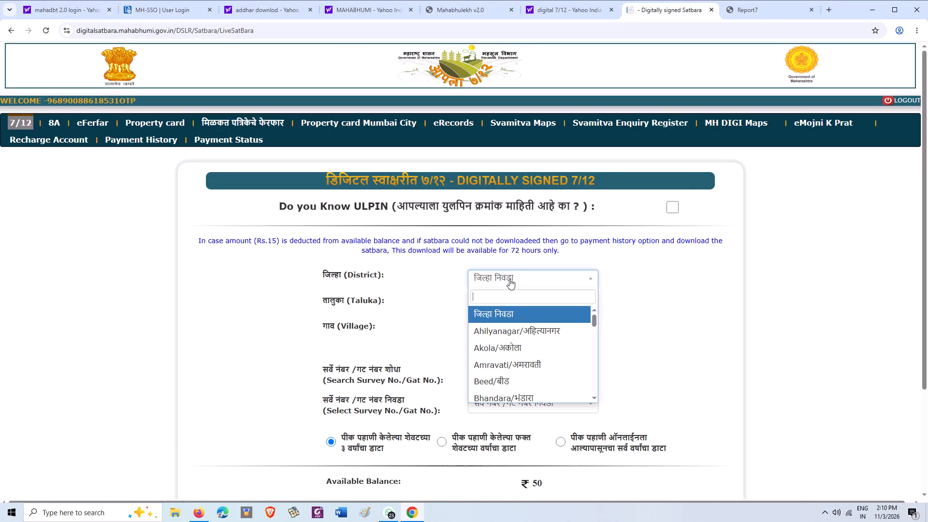
click(522, 327)
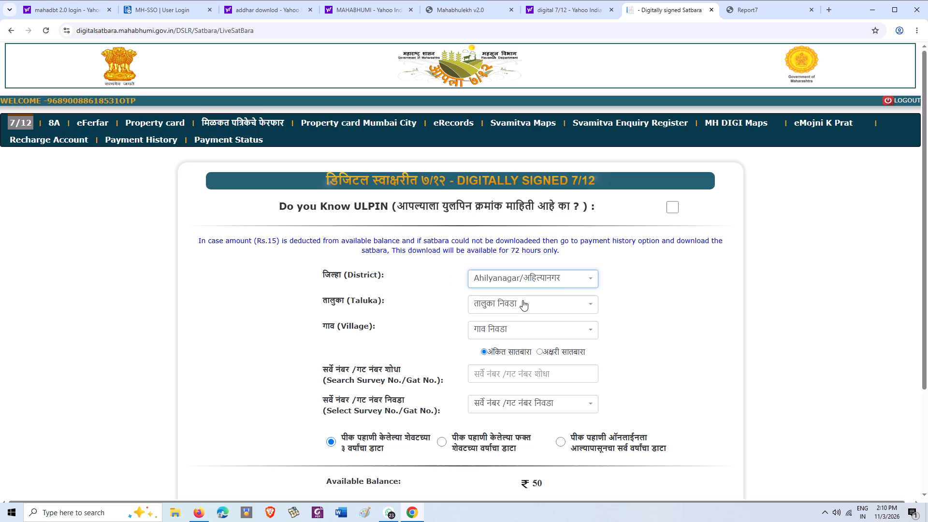
click(519, 302)
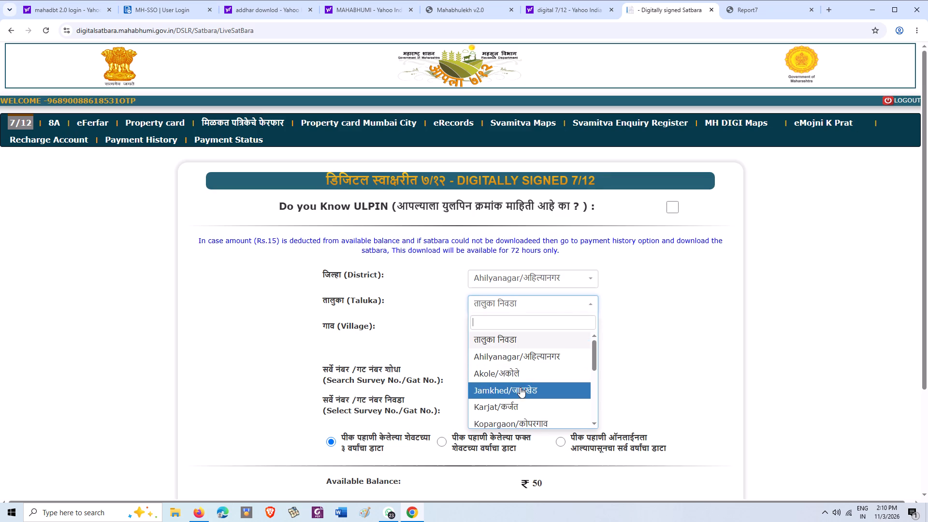
scroll(527, 382, down, 2)
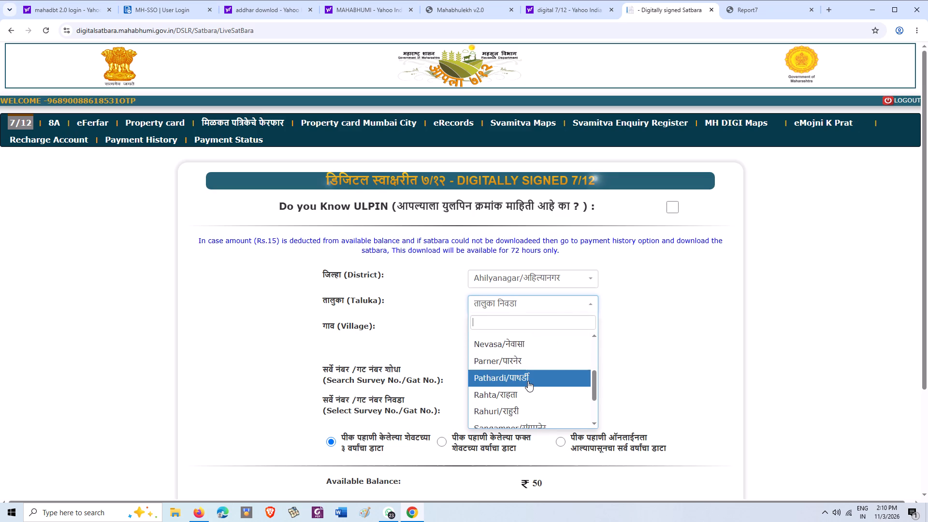
click(528, 380)
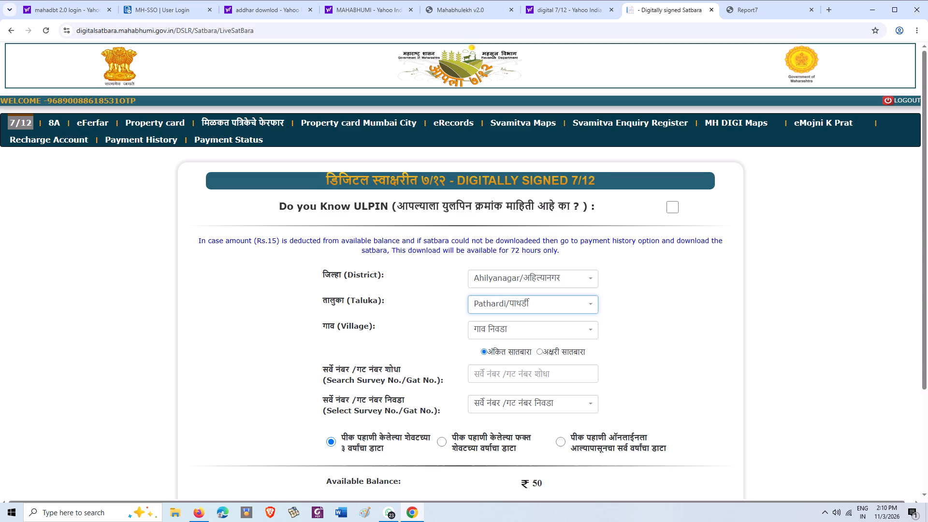
click(496, 331)
scroll(519, 386, down, 2)
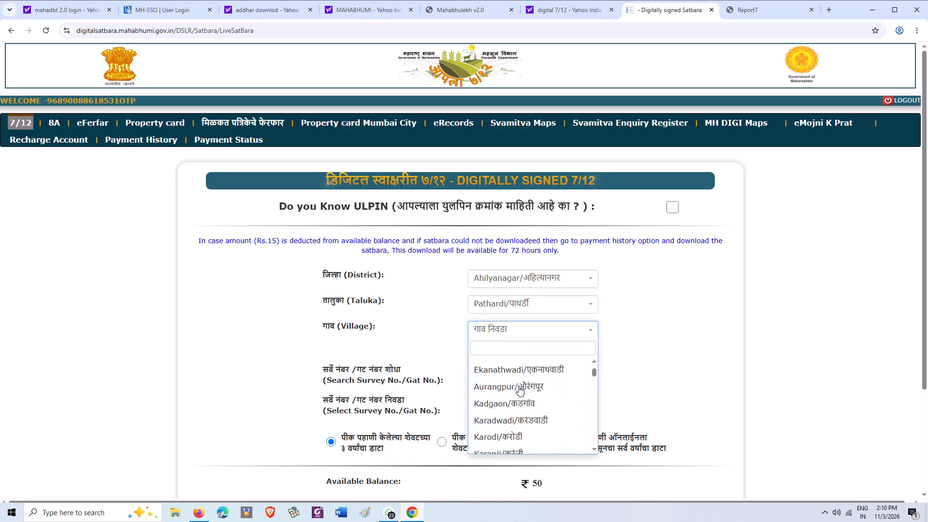
scroll(519, 386, down, 1)
scroll(519, 384, up, 1)
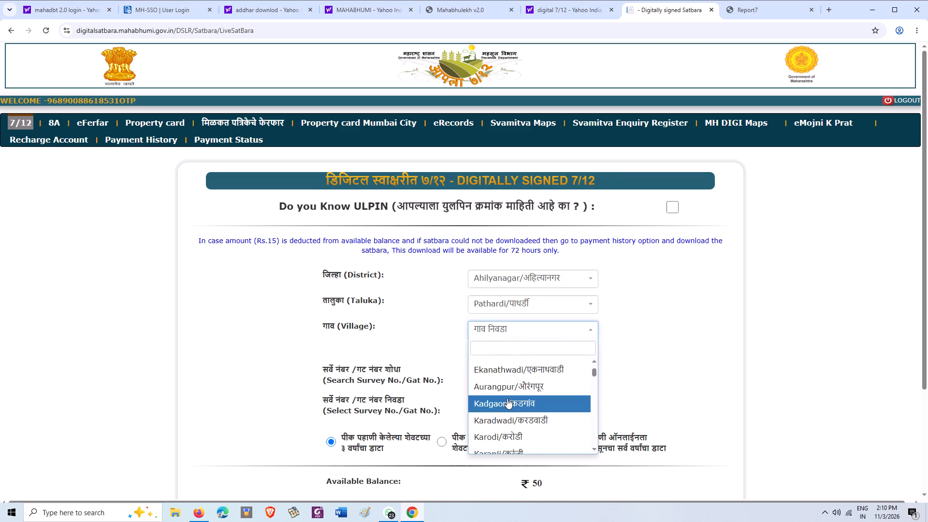
click(507, 398)
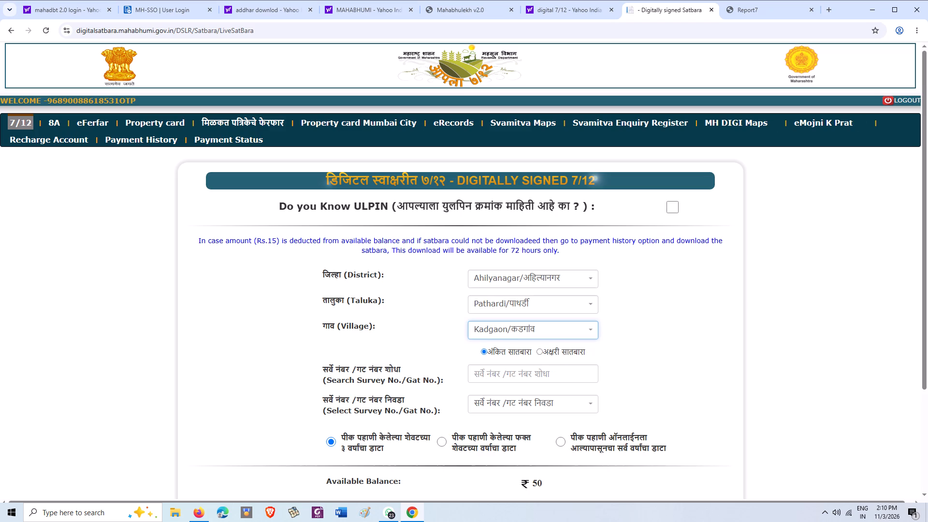
Search for survey/gat number 104 and select 104 as the record's survey number.
click(515, 372)
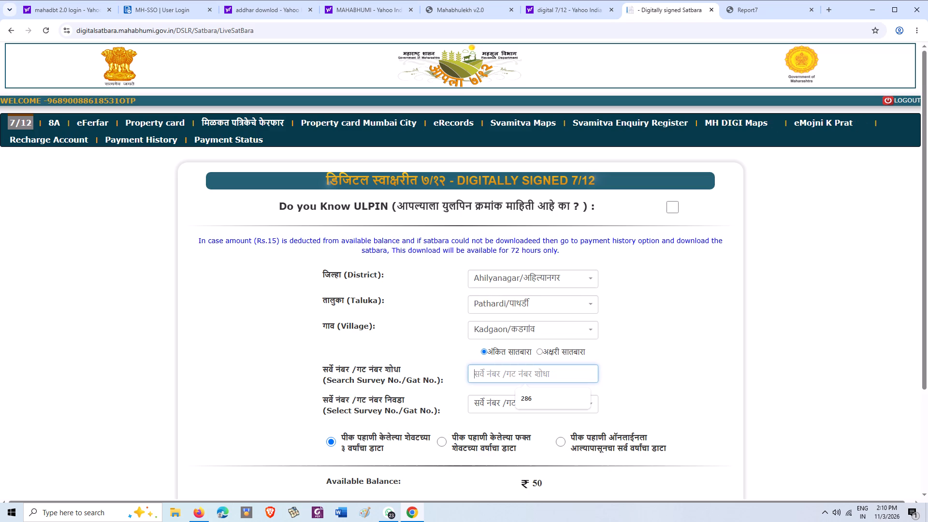
text(104)
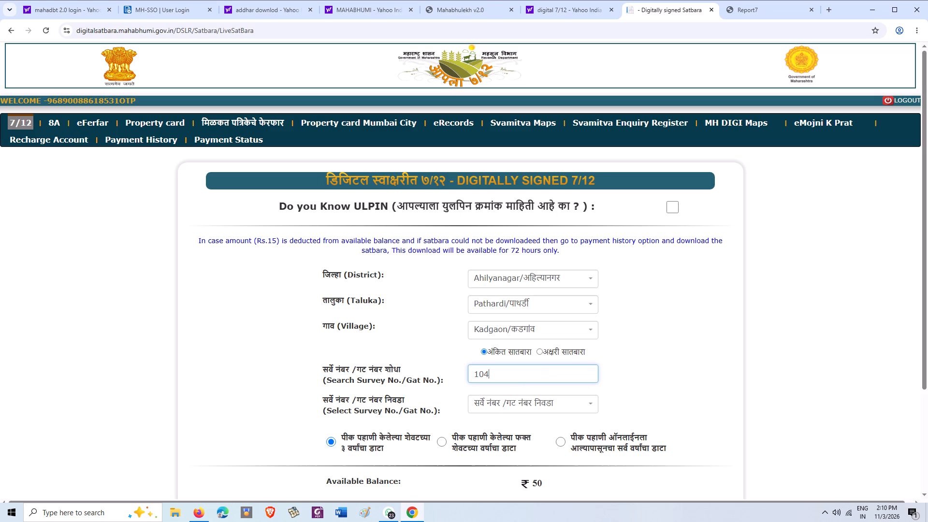
click(524, 401)
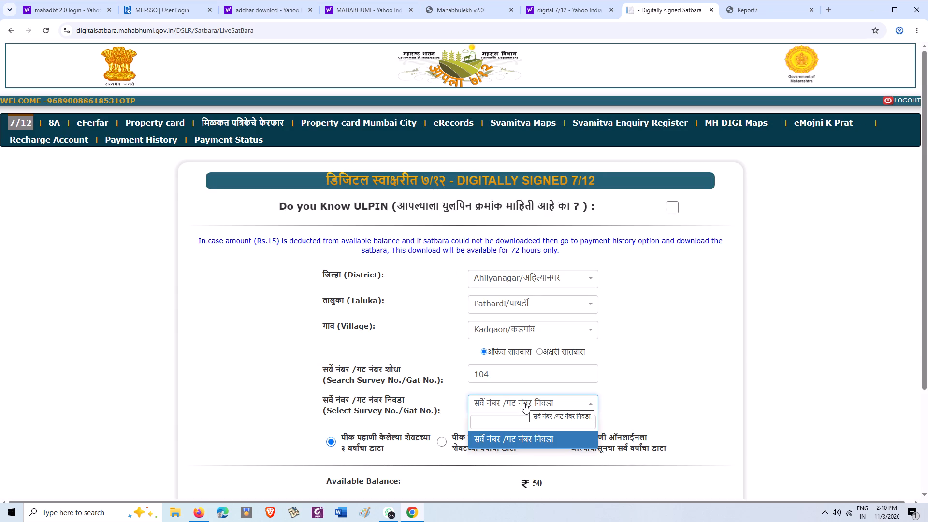
text(104)
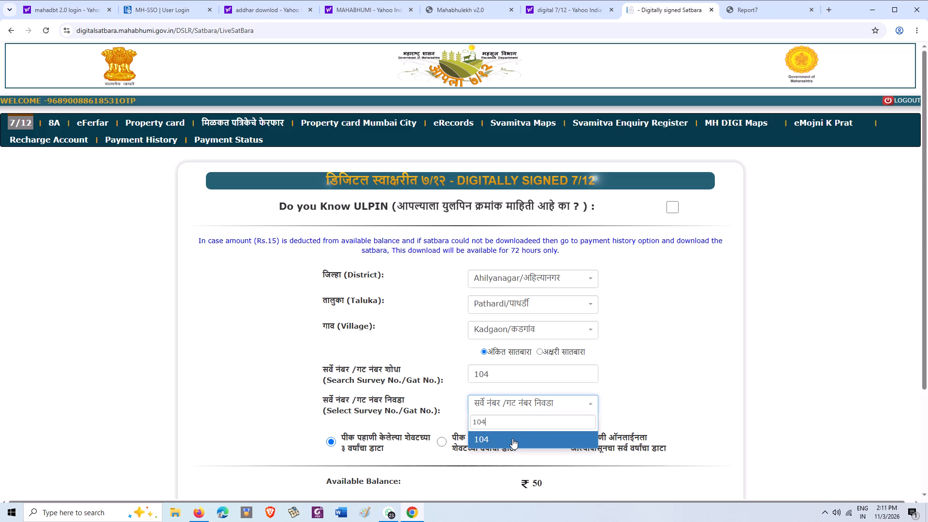
click(512, 438)
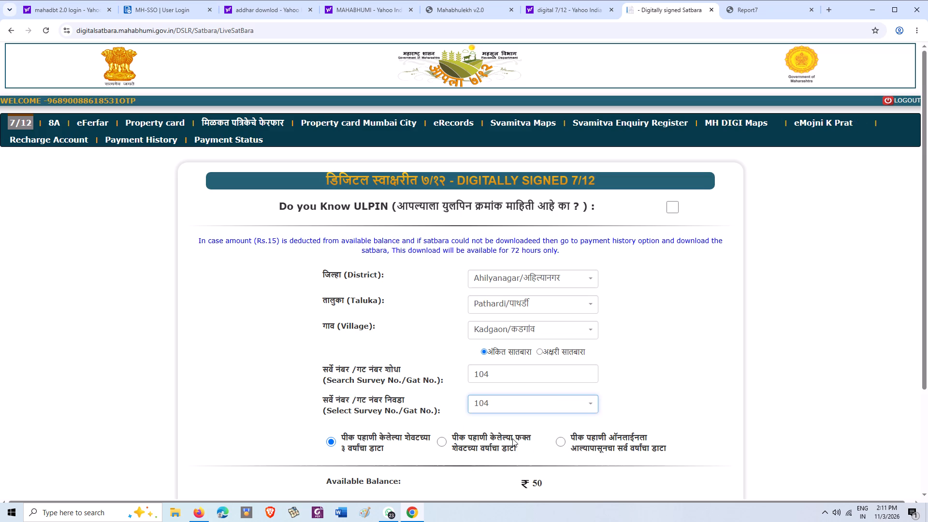
click(439, 317)
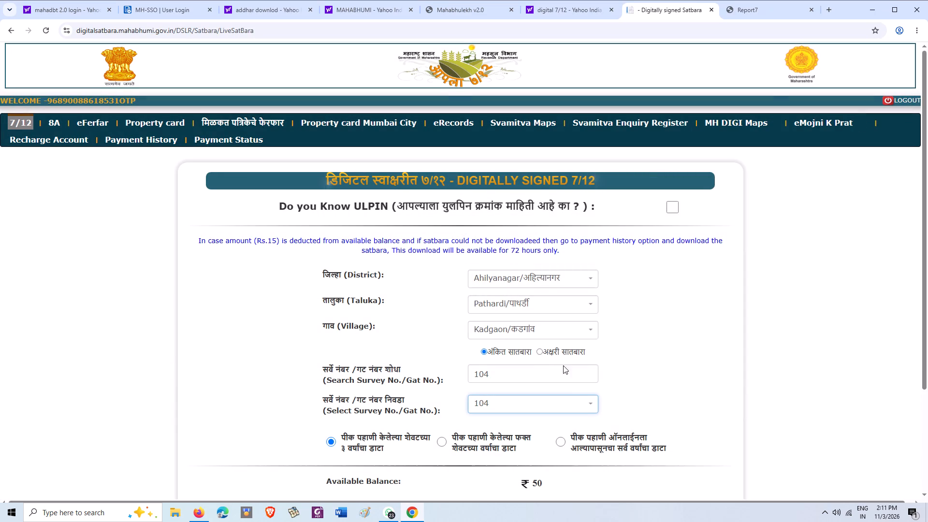
Download the digitally signed 7/12 for survey number 104 and open the downloaded PDF.
scroll(583, 358, down, 3)
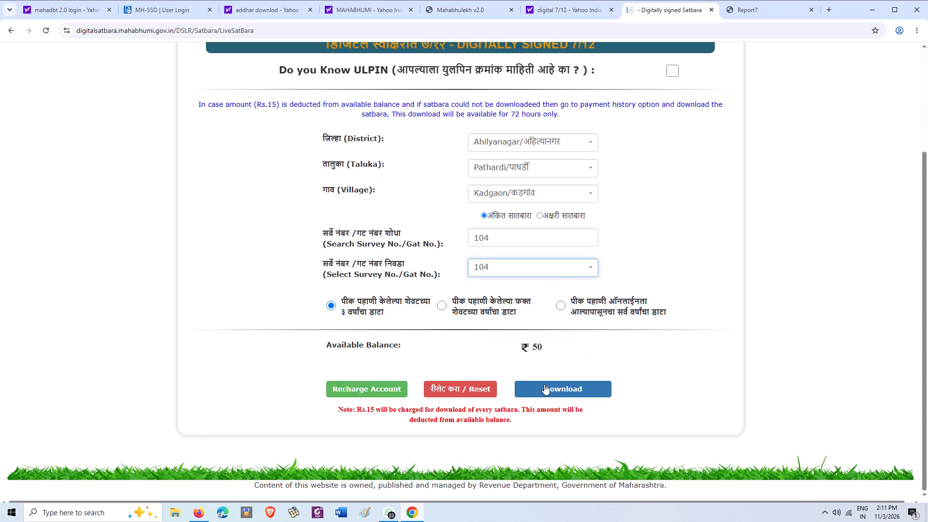
click(544, 384)
click(451, 333)
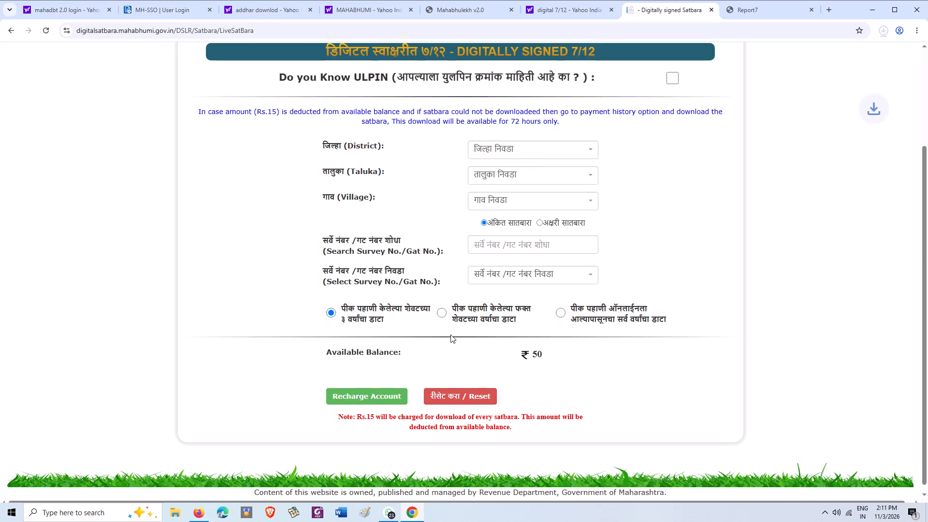
click(793, 51)
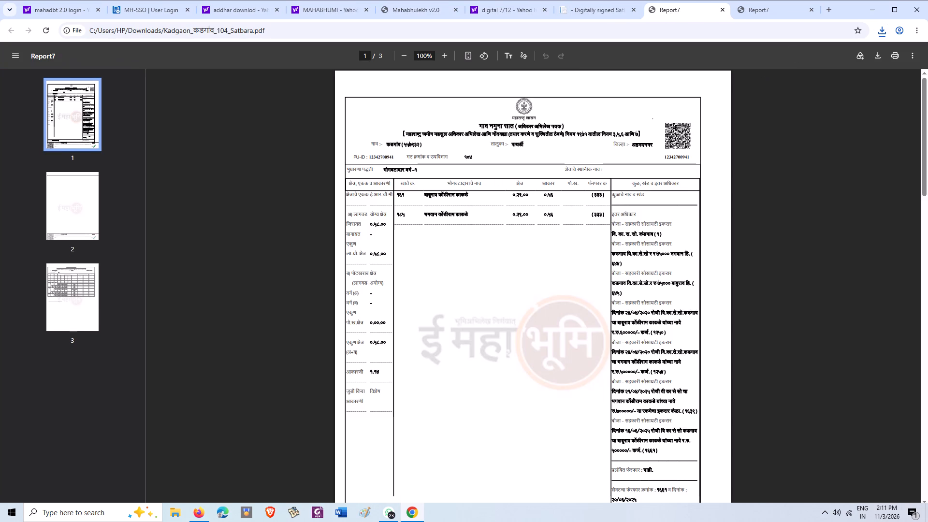
Print only page 1 of the 7/12 PDF using the custom page range 1-1.
click(891, 57)
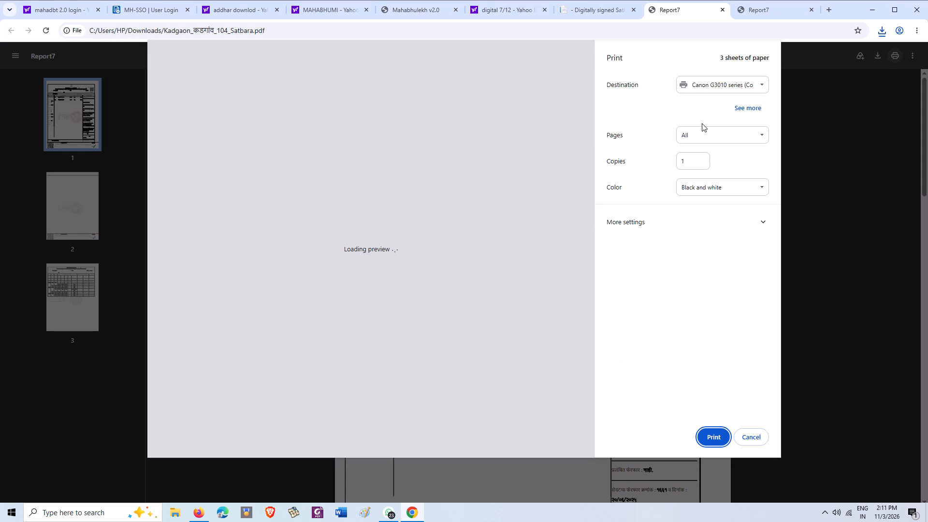
click(701, 130)
click(699, 180)
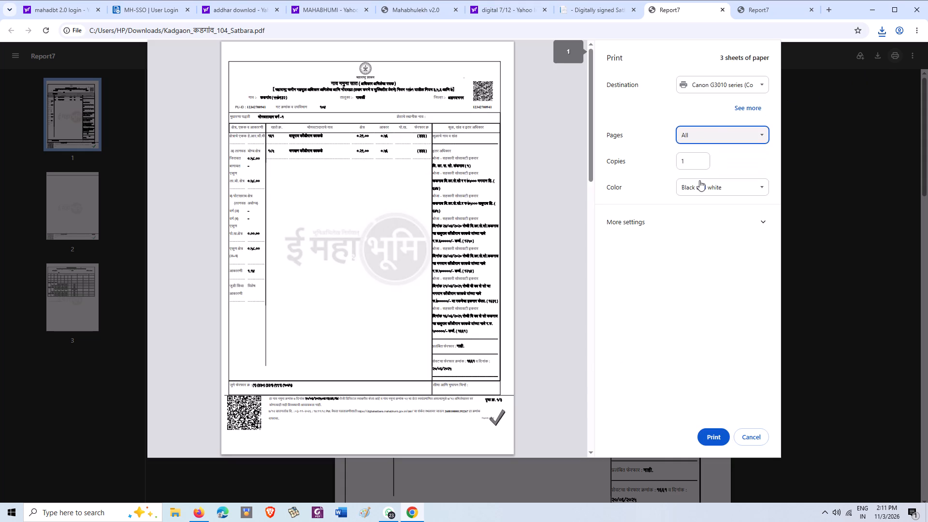
text(1-1)
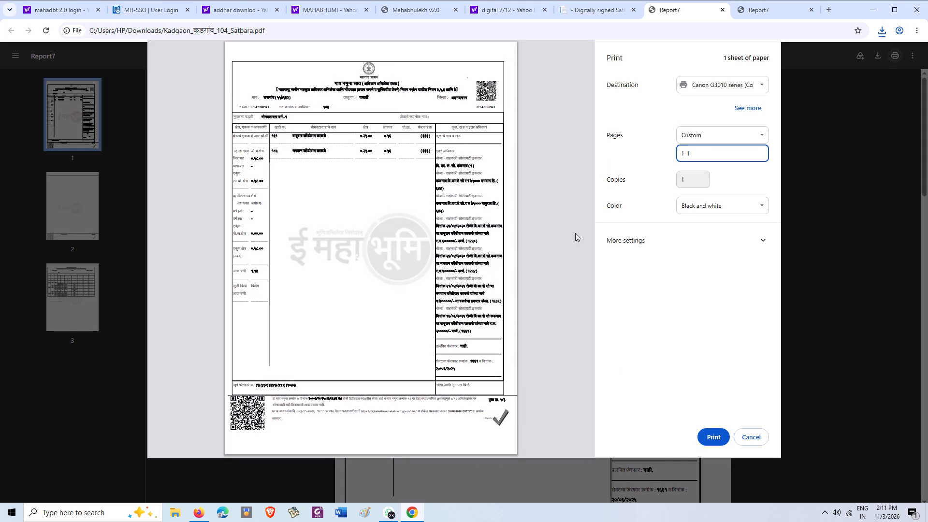
click(715, 437)
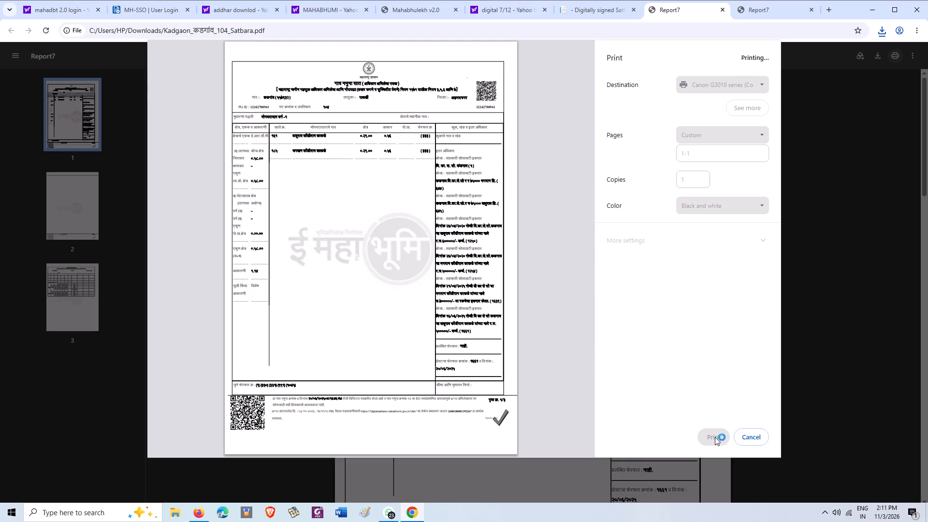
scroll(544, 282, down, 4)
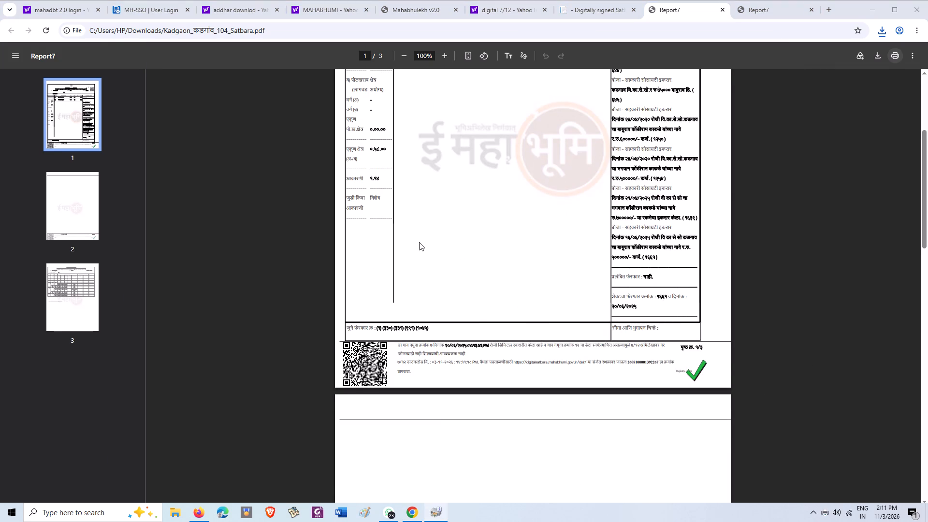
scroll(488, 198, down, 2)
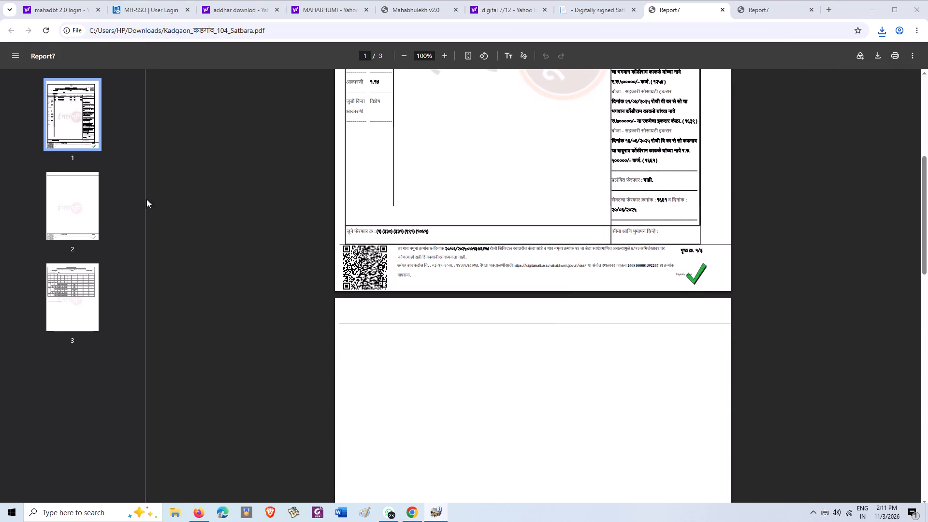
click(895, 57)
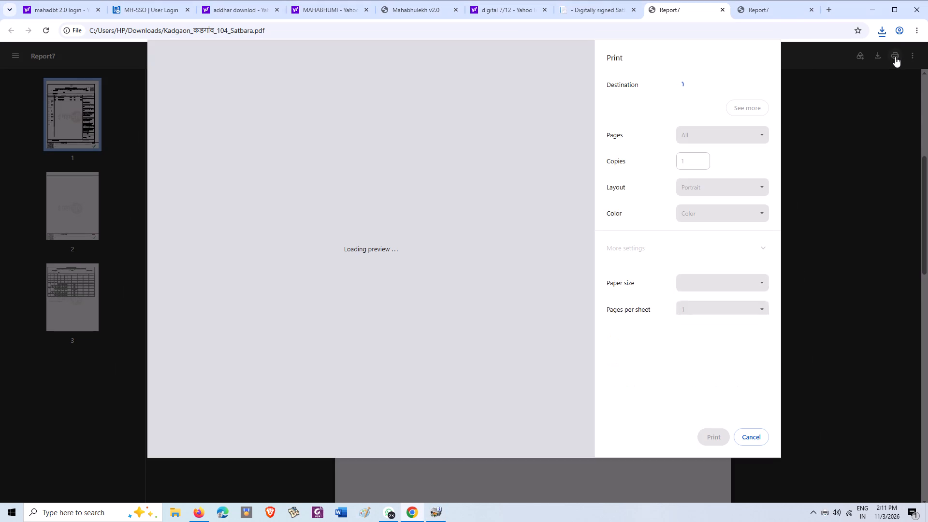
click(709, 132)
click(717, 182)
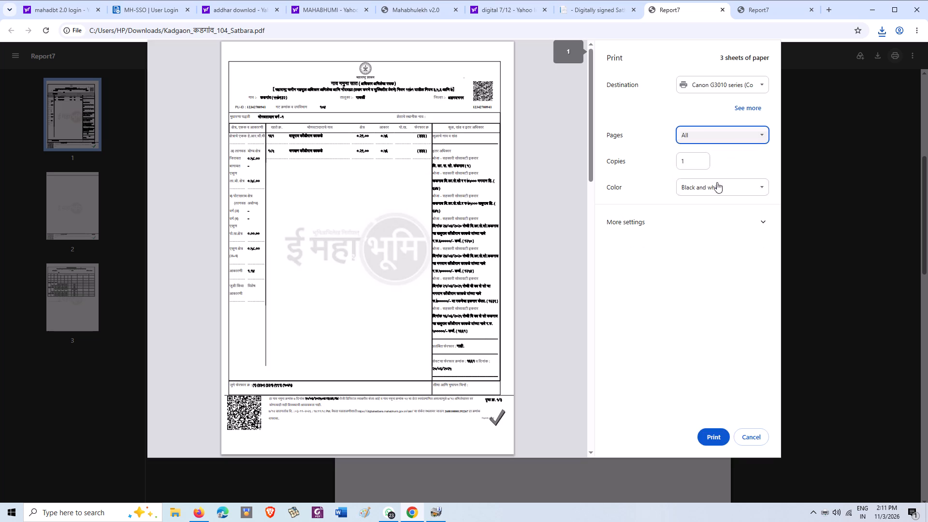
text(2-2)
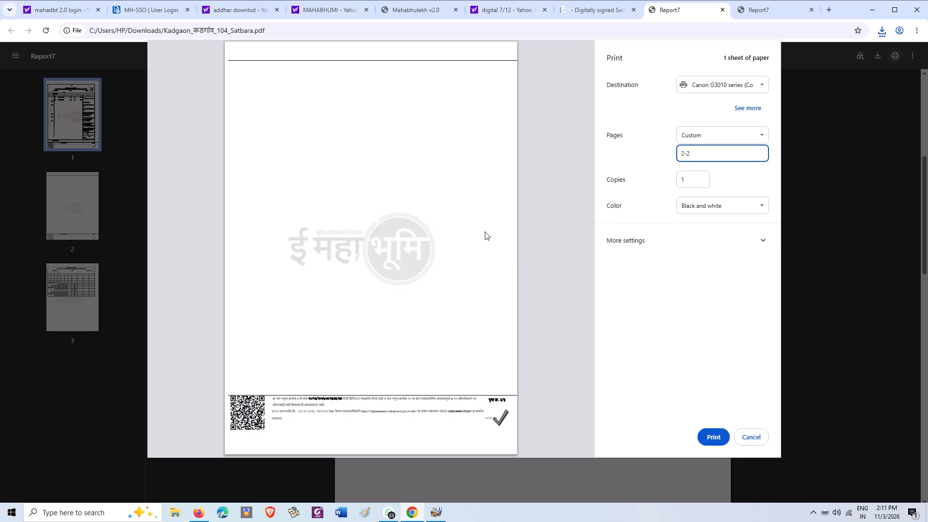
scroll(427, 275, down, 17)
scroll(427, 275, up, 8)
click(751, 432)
Examine all three pages of the 7/12 PDF, including the crop register on the last page.
scroll(574, 287, up, 7)
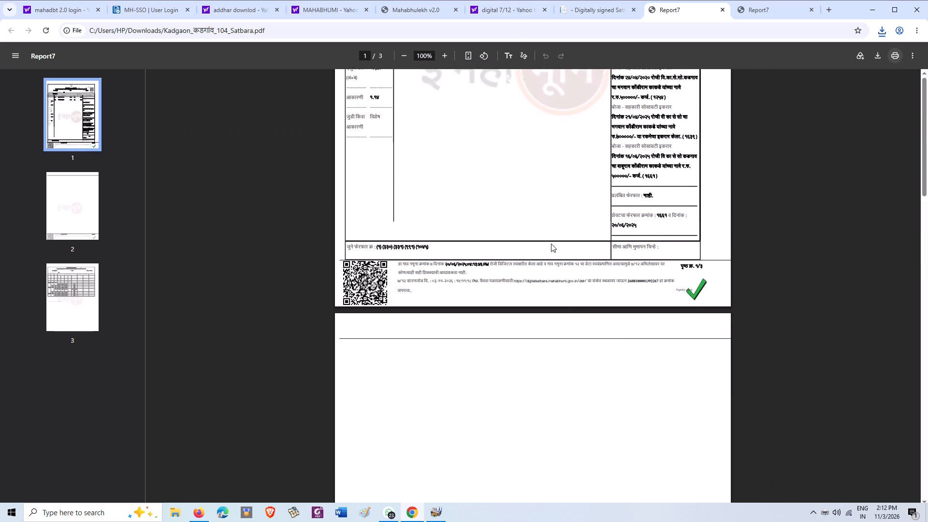
scroll(550, 233, up, 7)
scroll(548, 301, down, 2)
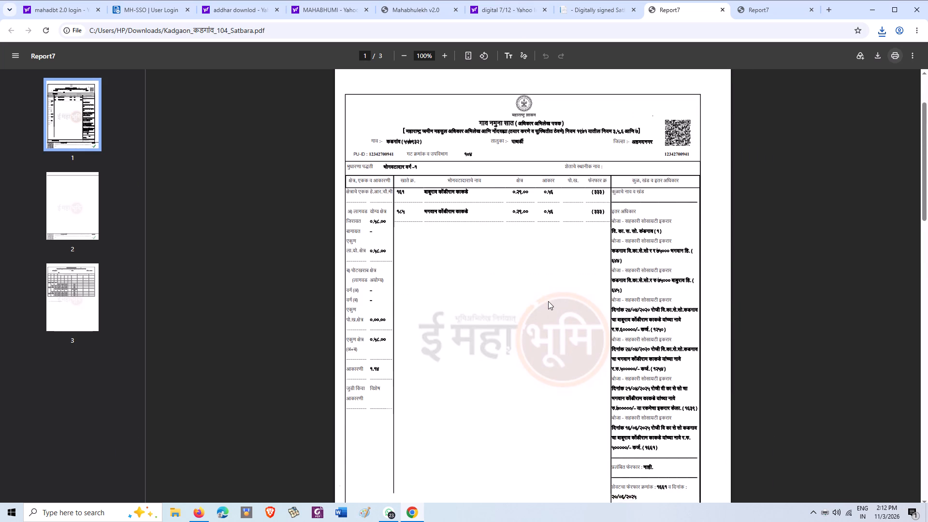
scroll(548, 301, down, 4)
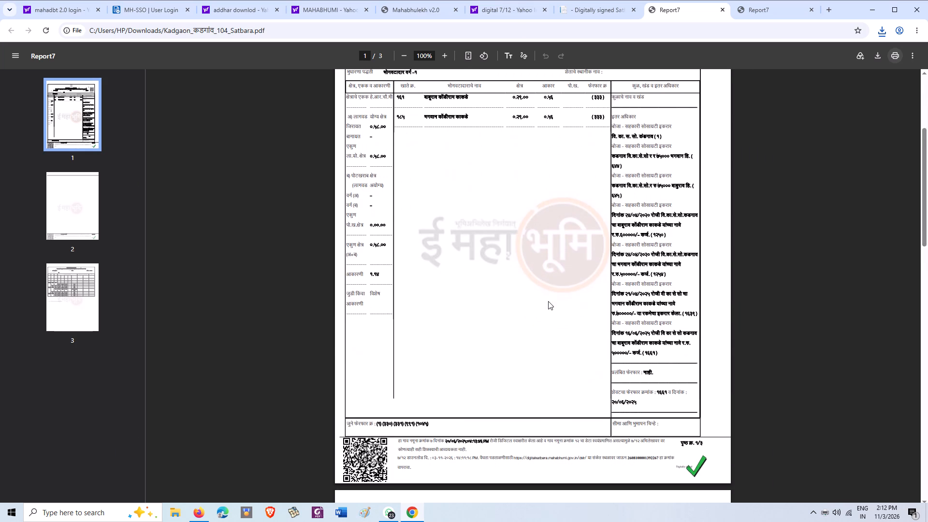
scroll(551, 299, down, 1)
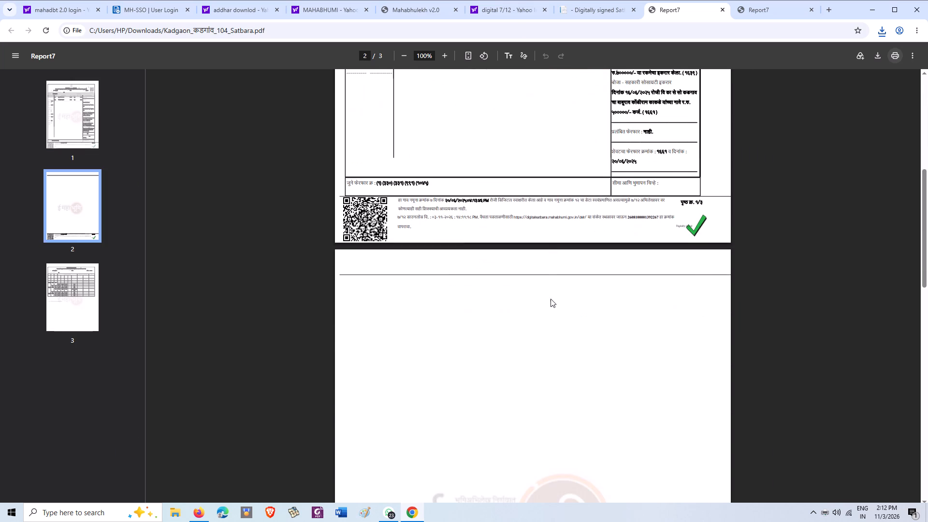
scroll(570, 290, down, 8)
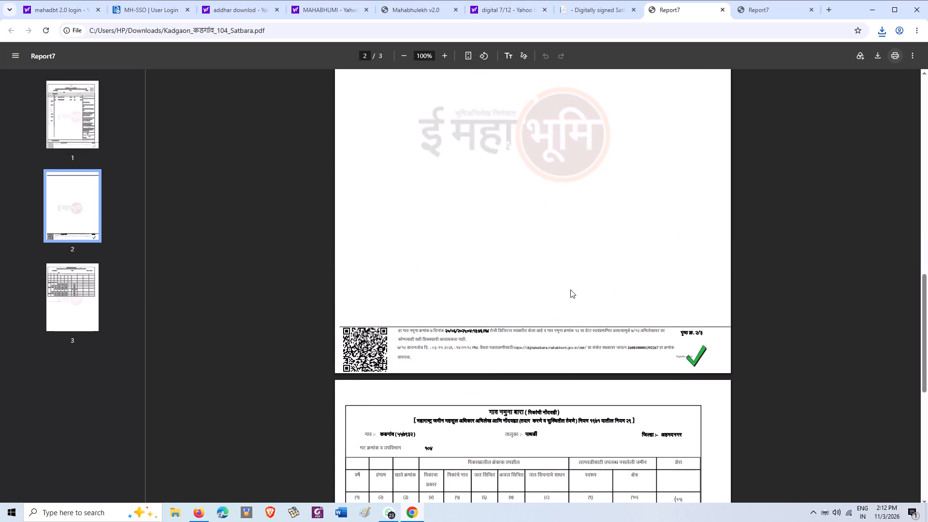
scroll(570, 290, down, 7)
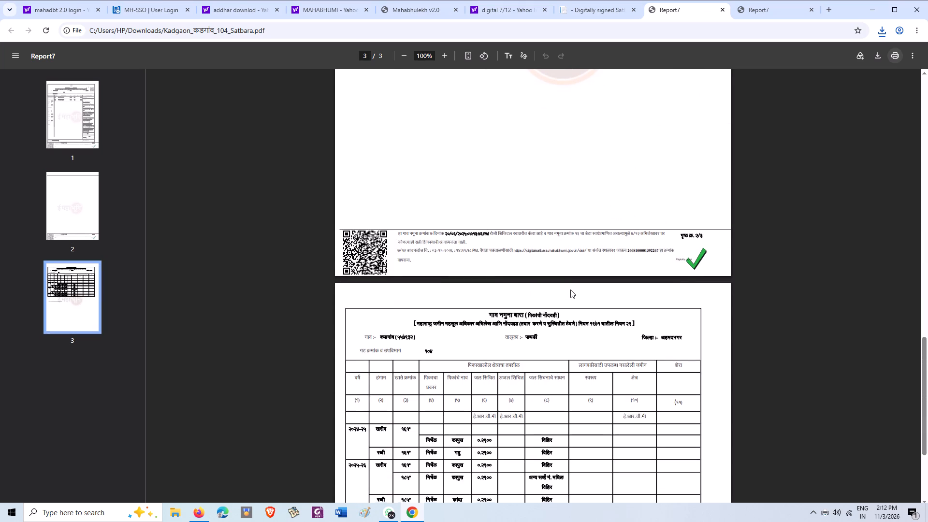
scroll(570, 290, down, 2)
scroll(556, 232, up, 3)
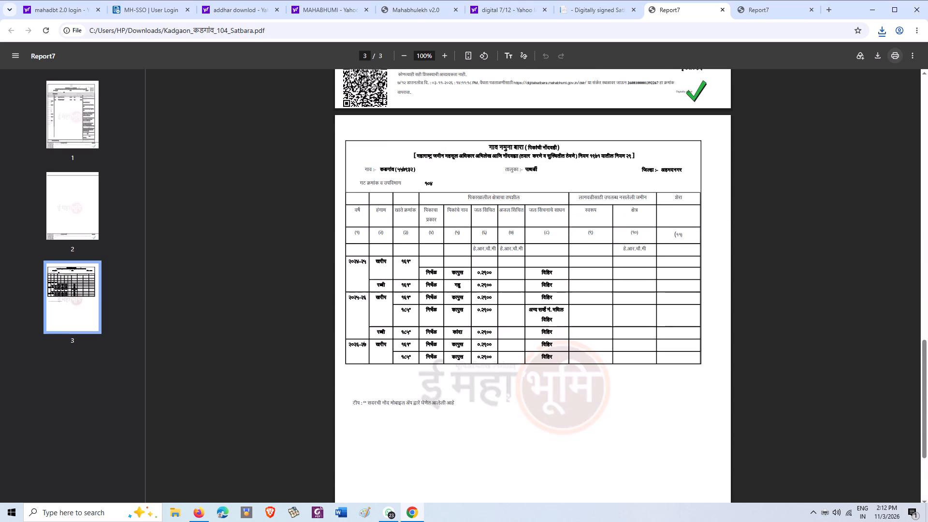
scroll(577, 243, up, 9)
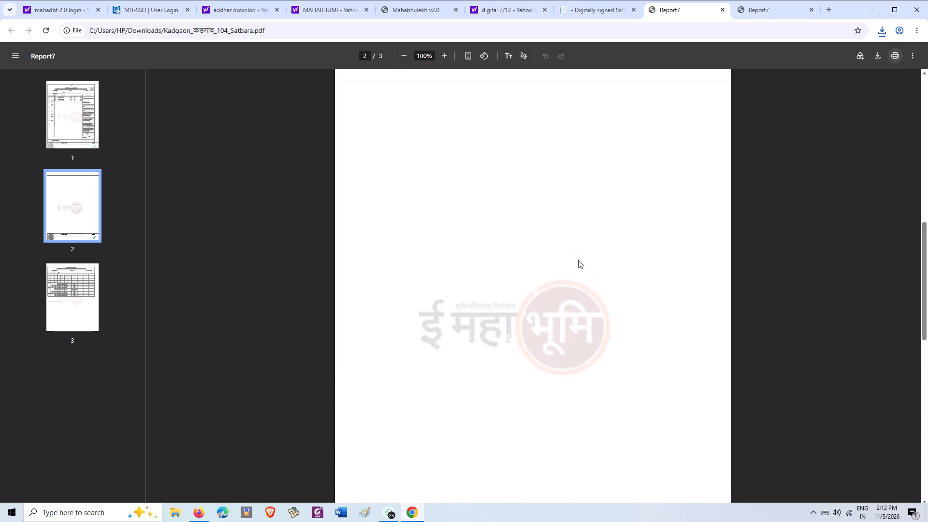
Print only page 3, the crop register, of the survey number 104 PDF using the custom page range 3-3.
scroll(588, 274, down, 11)
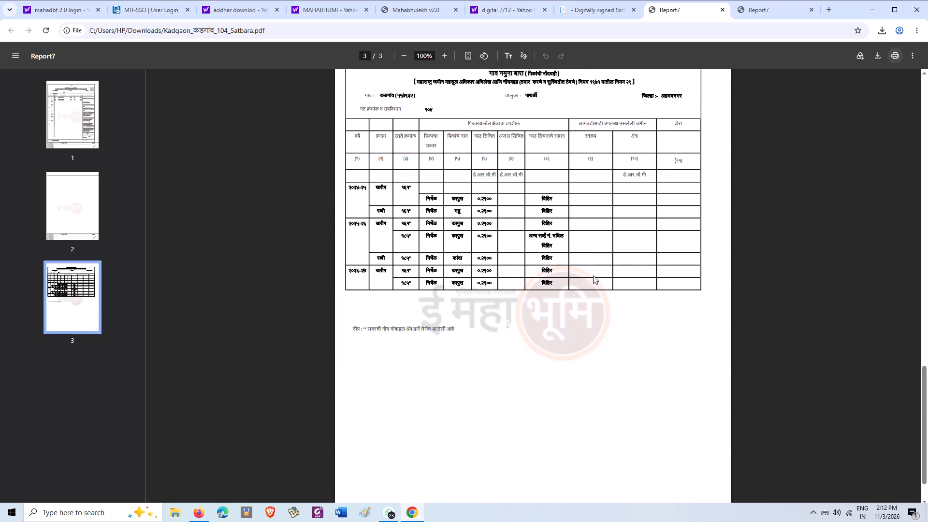
click(895, 56)
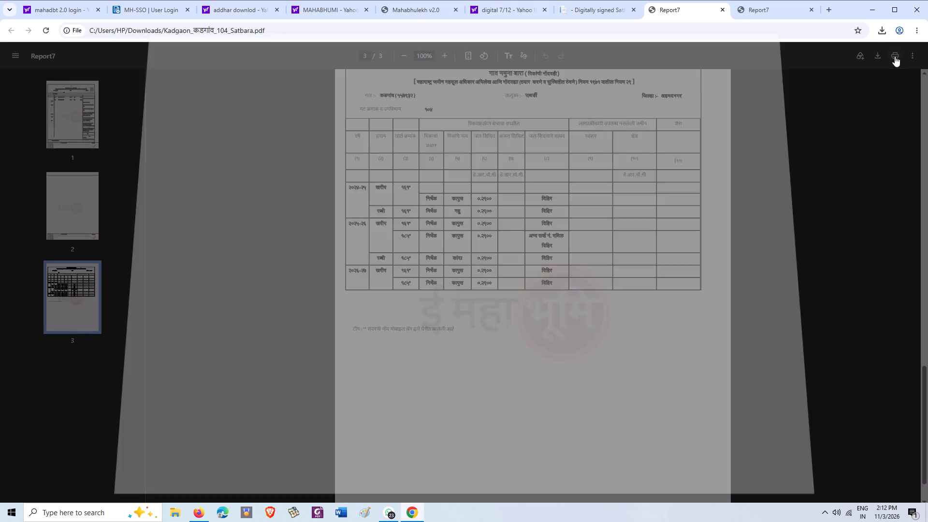
click(691, 136)
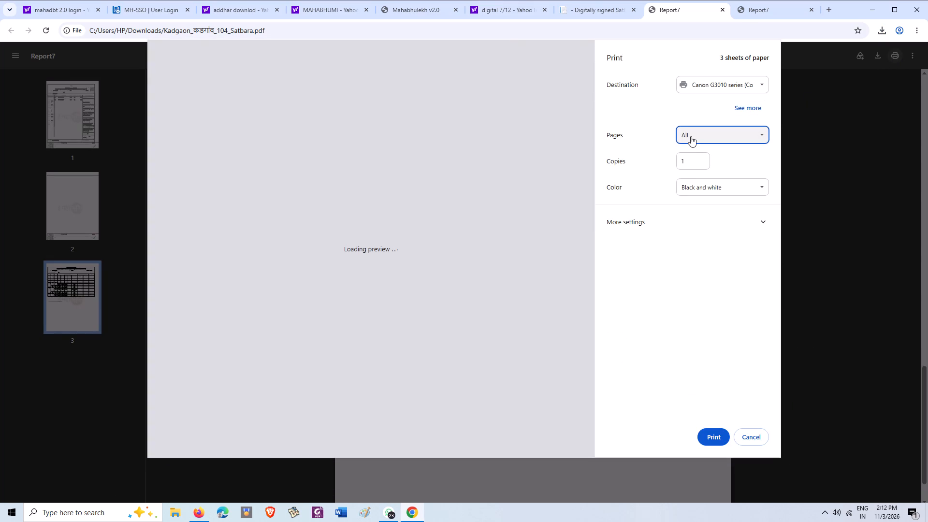
text(3-)
key(3)
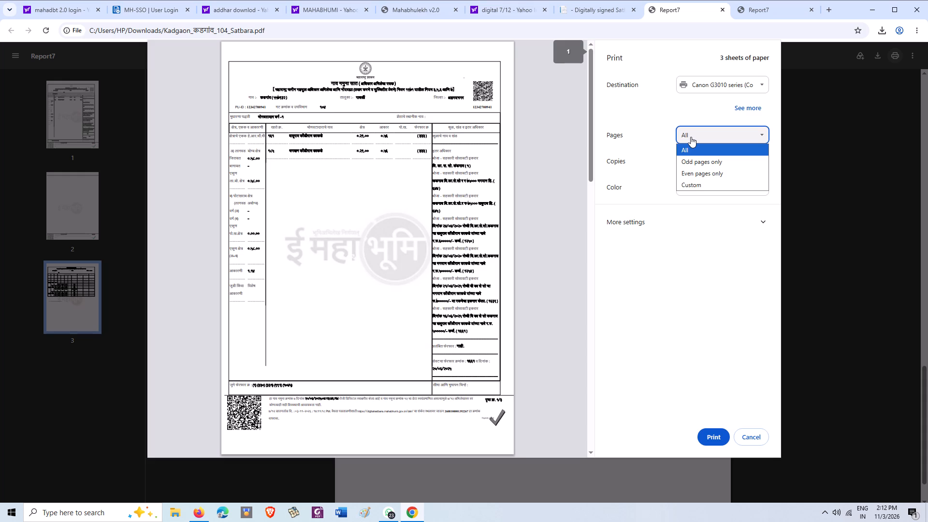
click(693, 187)
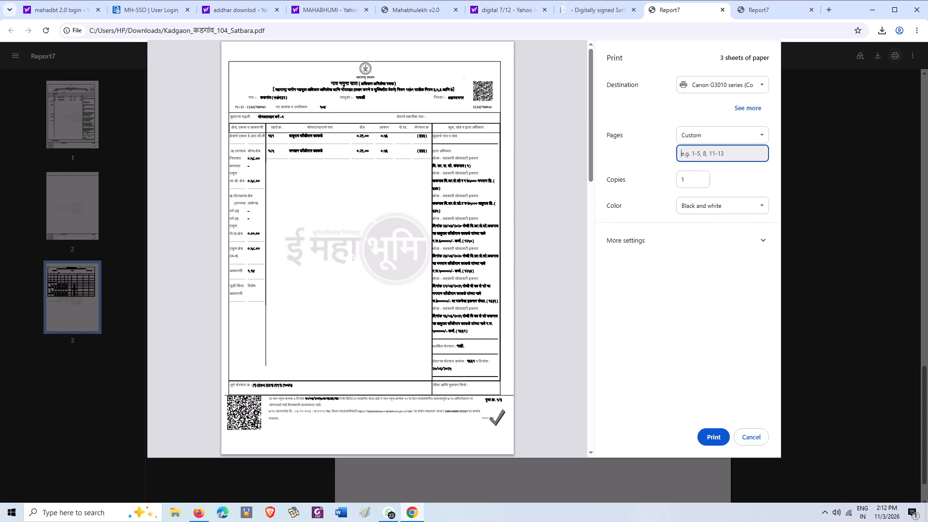
text(3-)
key(3)
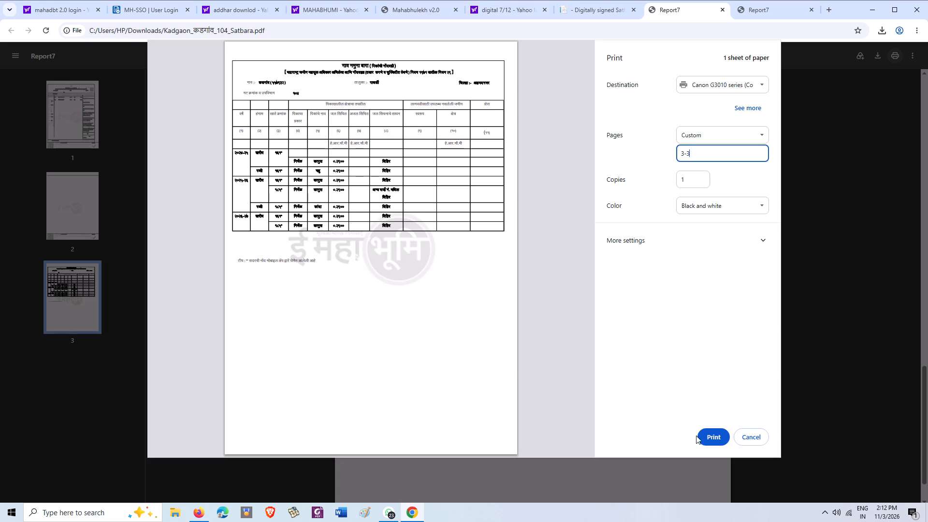
click(703, 437)
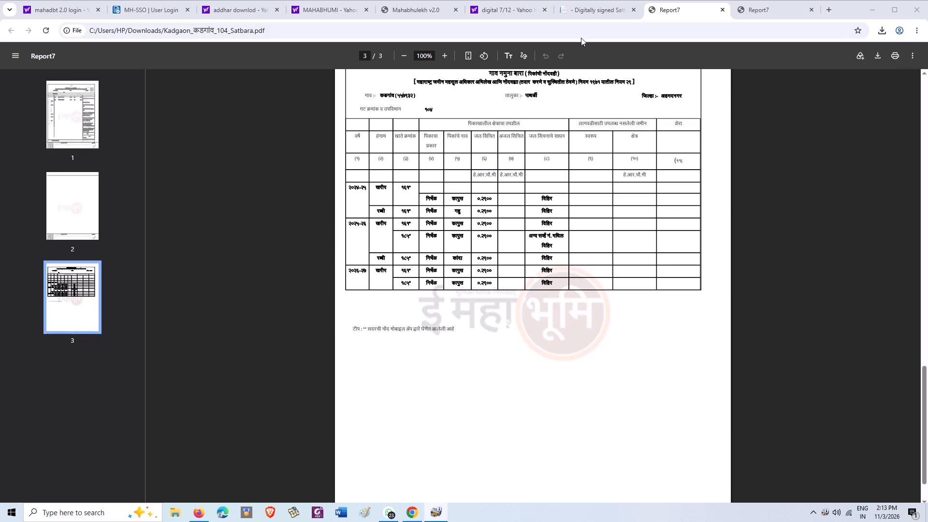
Return to the digitally signed 7/12 form and choose district Ahilyanagar, taluka Pathardi and village Kadgaon.
click(599, 10)
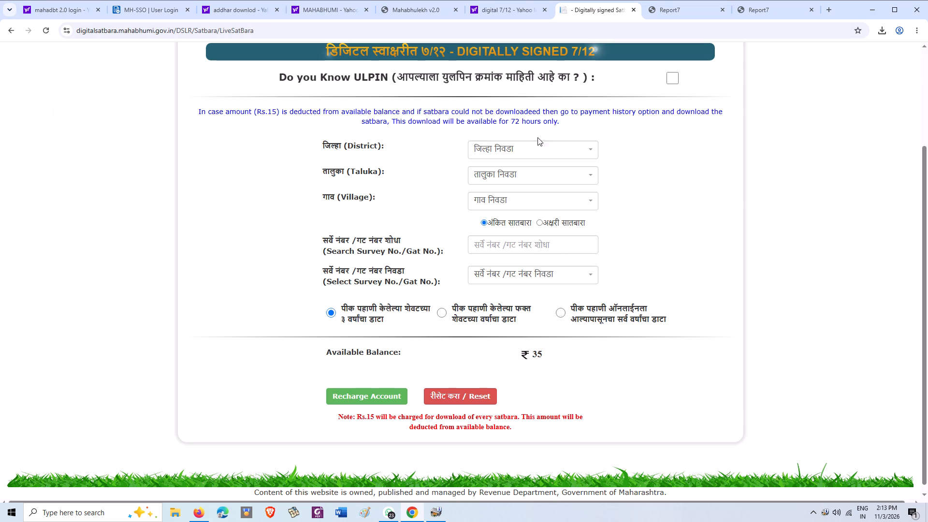
click(537, 148)
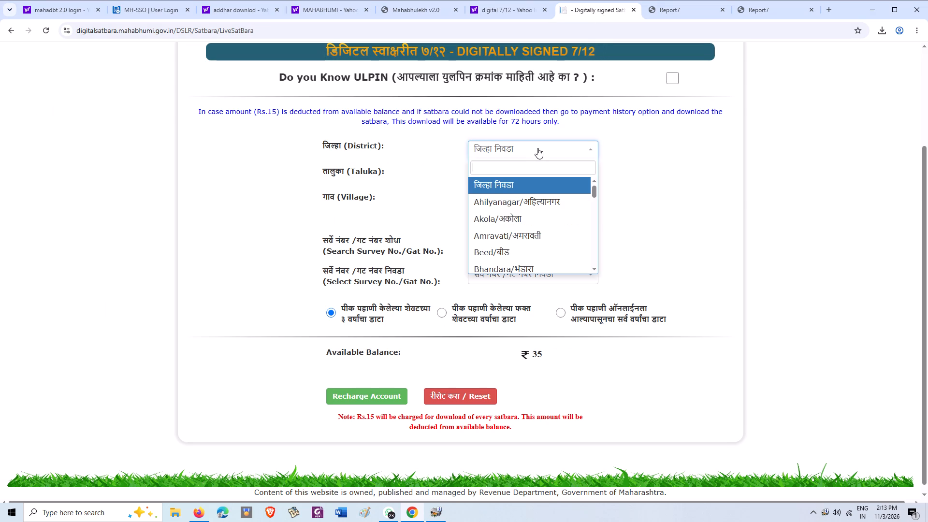
click(524, 198)
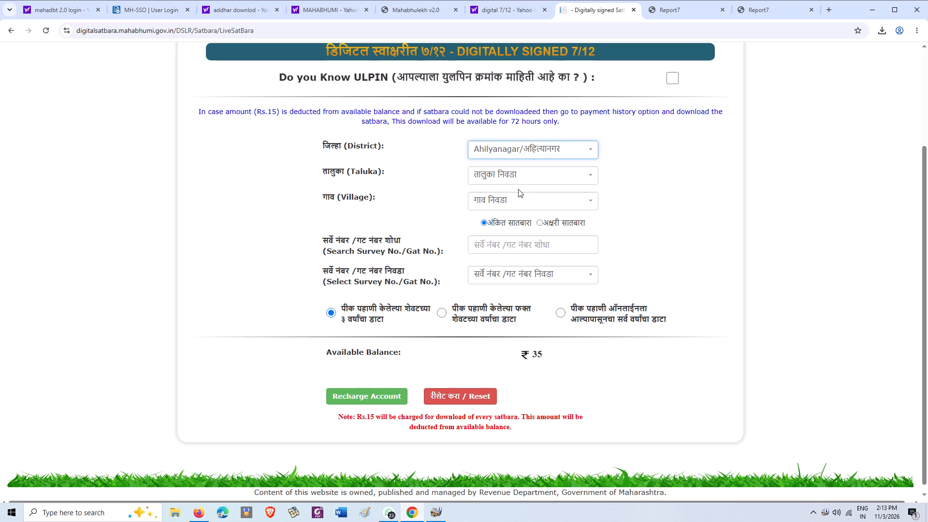
click(516, 176)
scroll(510, 245, down, 4)
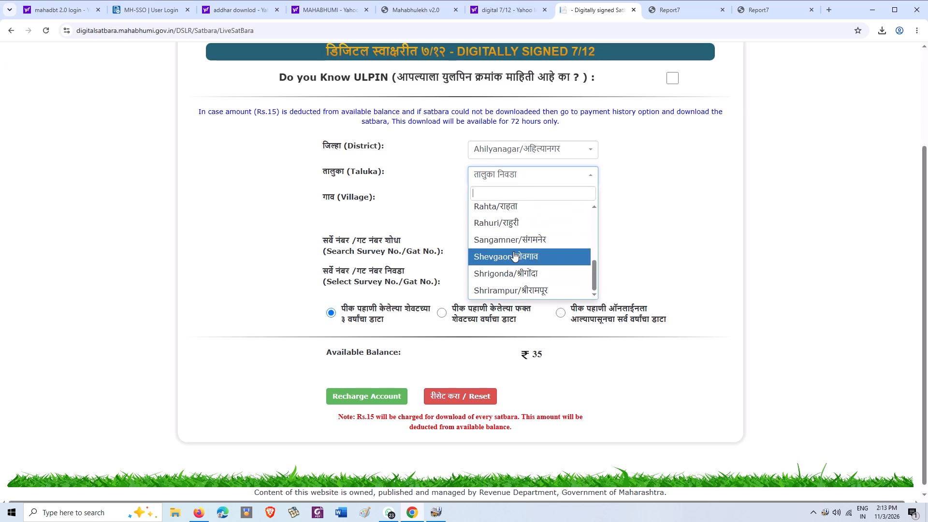
scroll(520, 246, down, 2)
scroll(525, 236, up, 1)
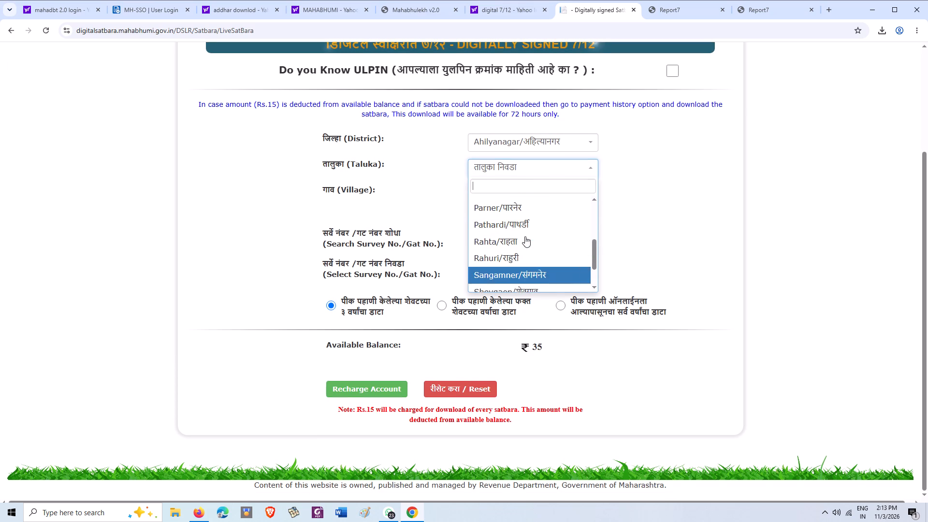
click(527, 234)
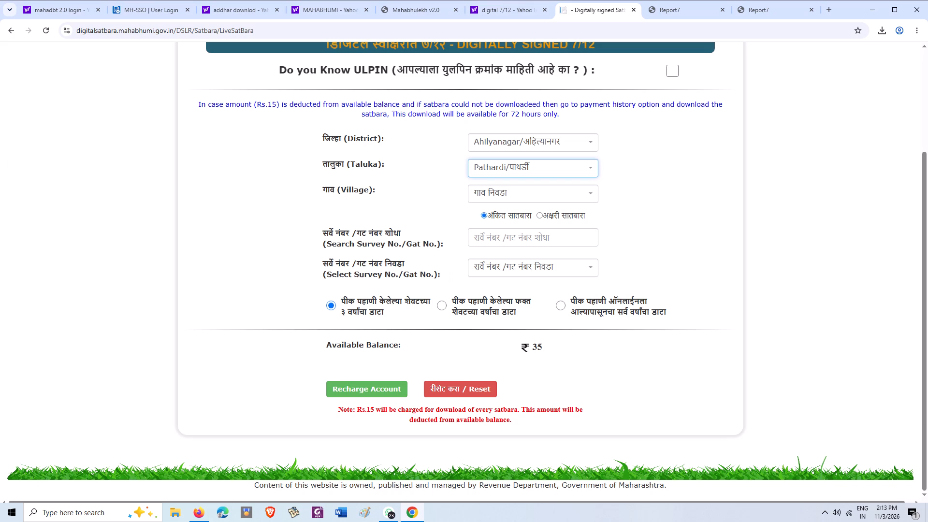
click(515, 194)
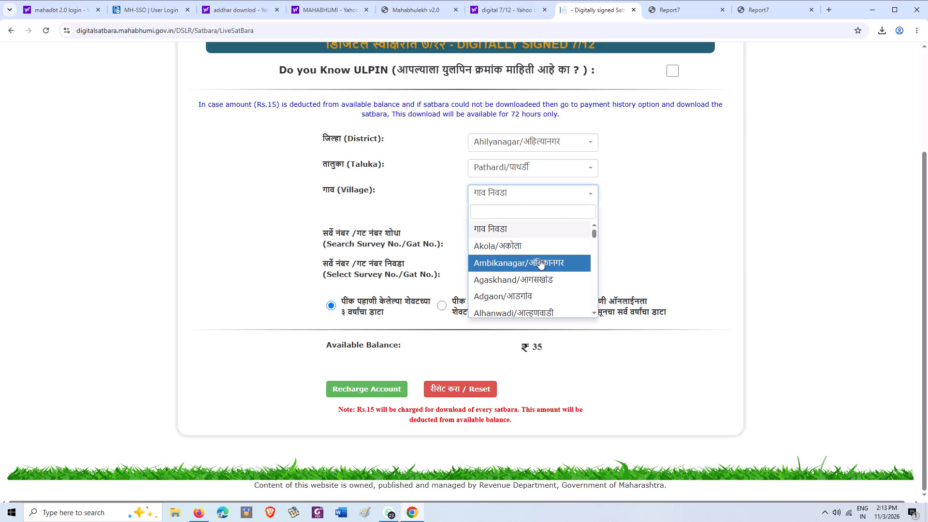
scroll(540, 261, down, 2)
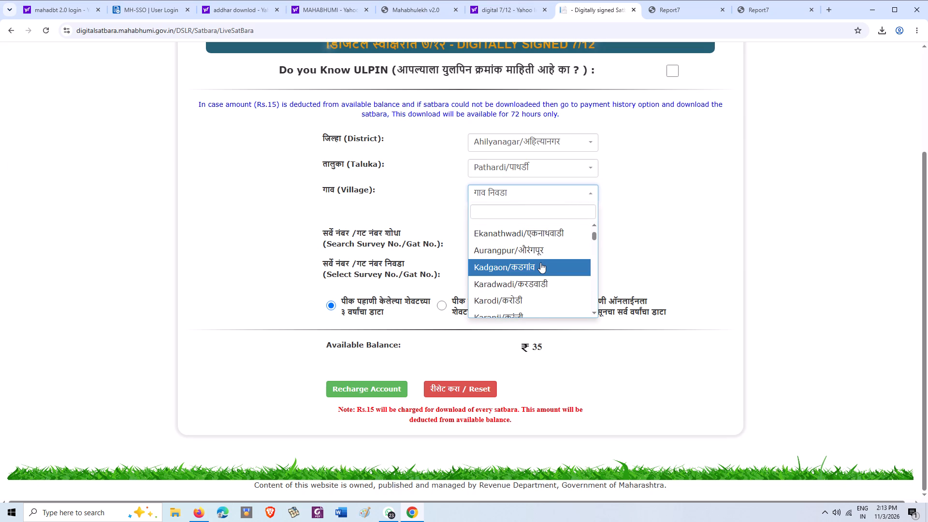
click(540, 263)
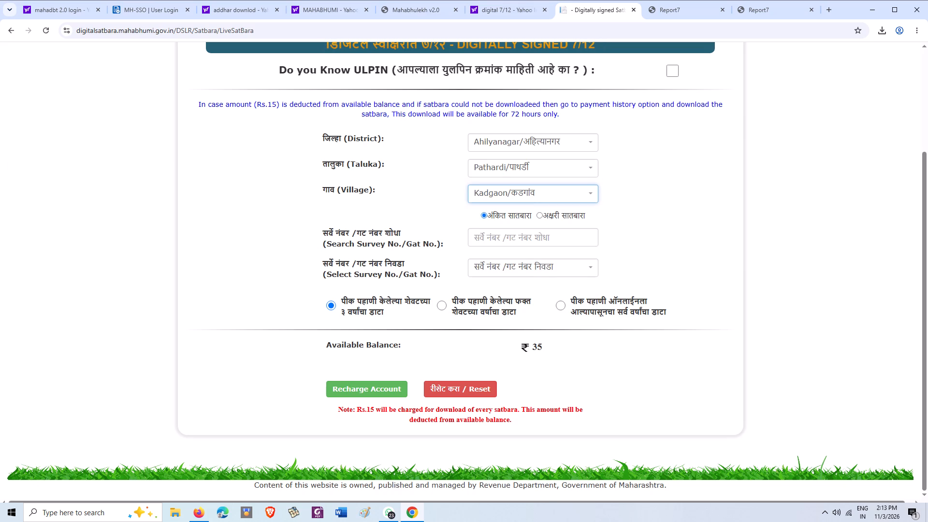
Search for survey/gat number 413 and select 413/1 as the record's survey number.
click(495, 235)
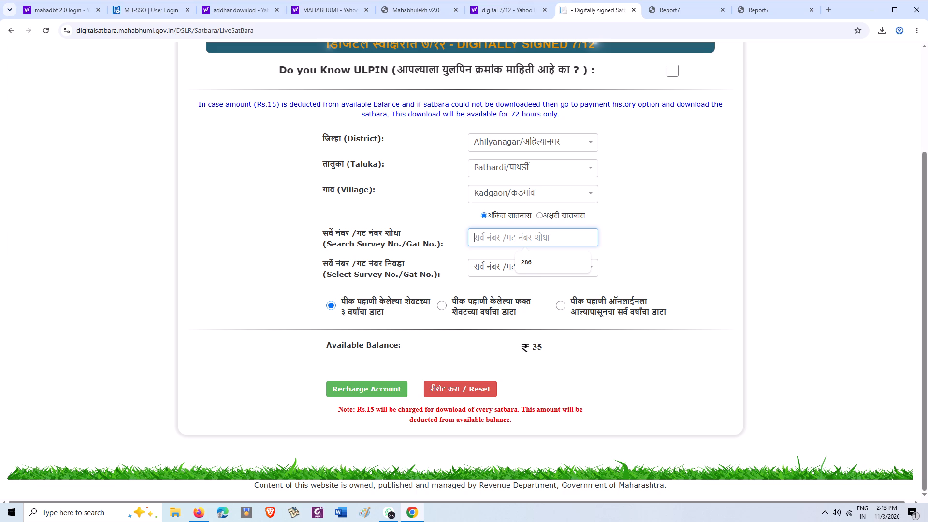
text(413)
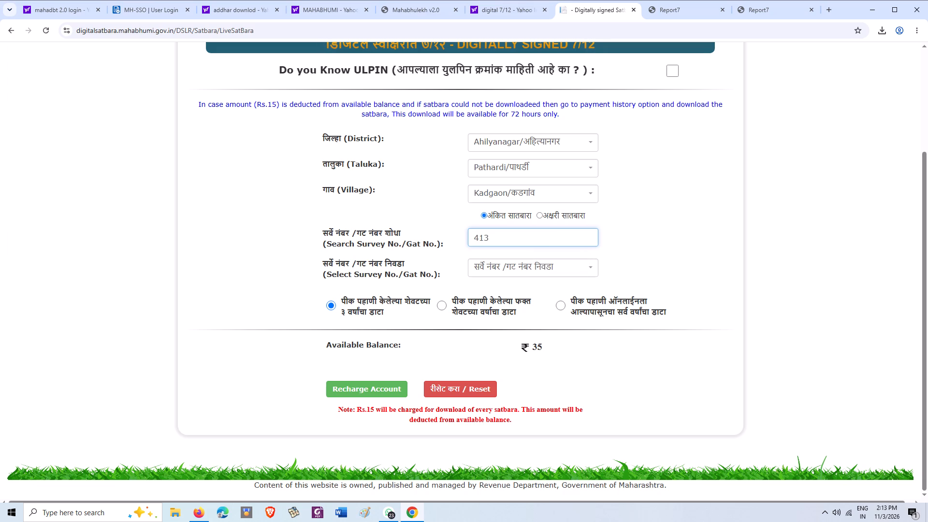
text(/1)
key(BackSpace)
click(503, 268)
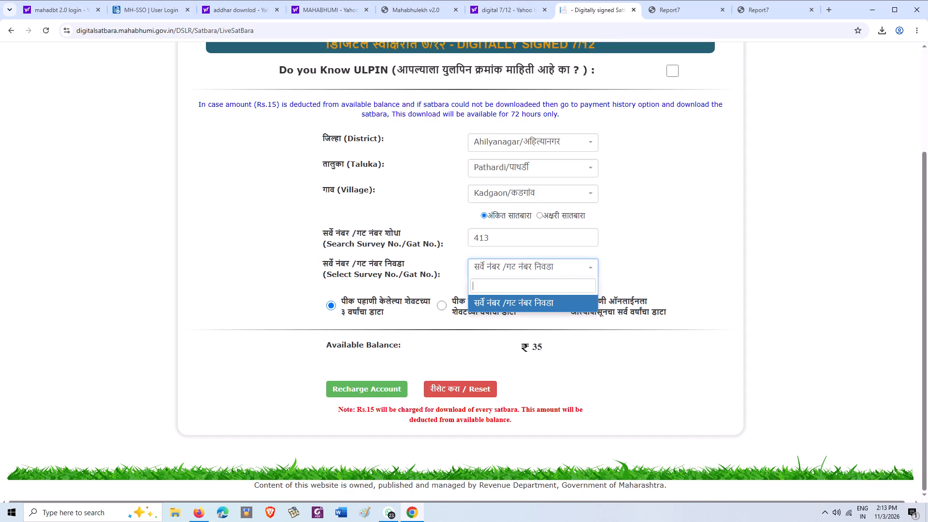
click(491, 289)
text(413)
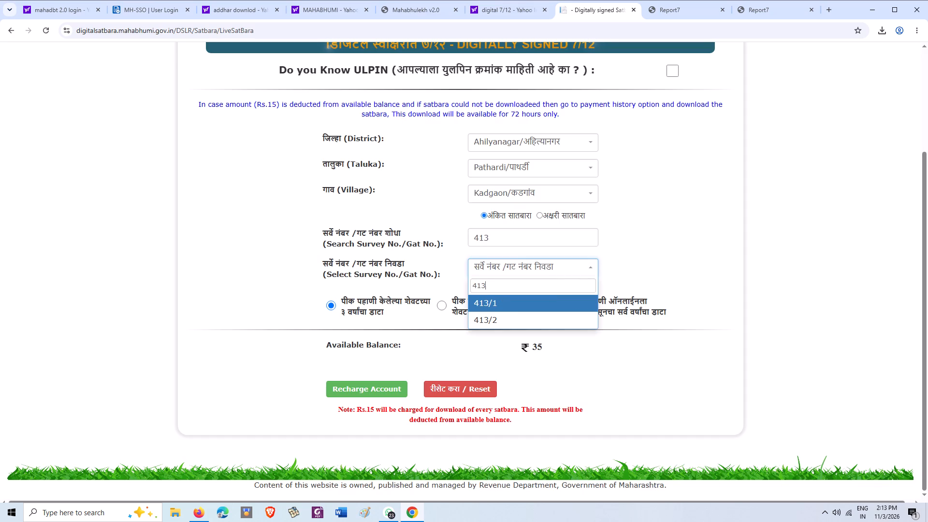
click(493, 305)
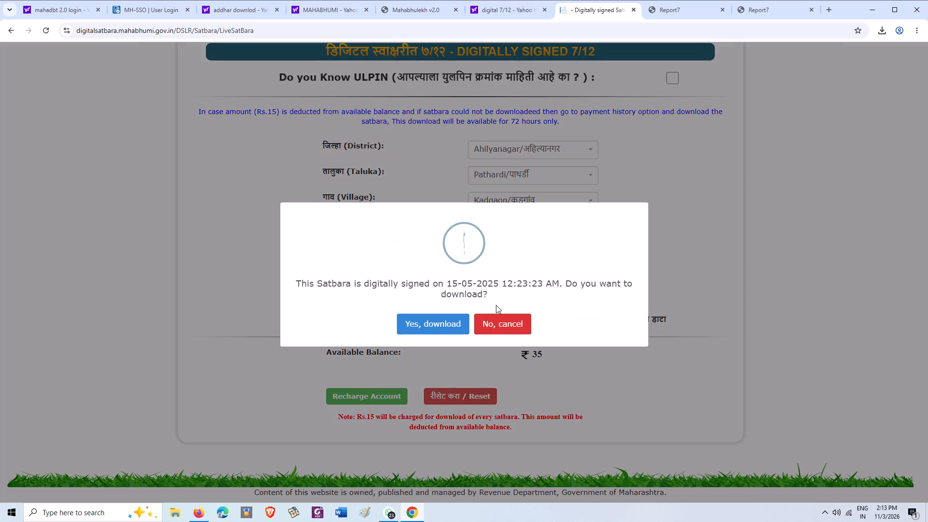
Download the digitally signed 7/12 for survey number 413/1, accepting the Rs.15 charge, and open the downloaded PDF.
click(443, 322)
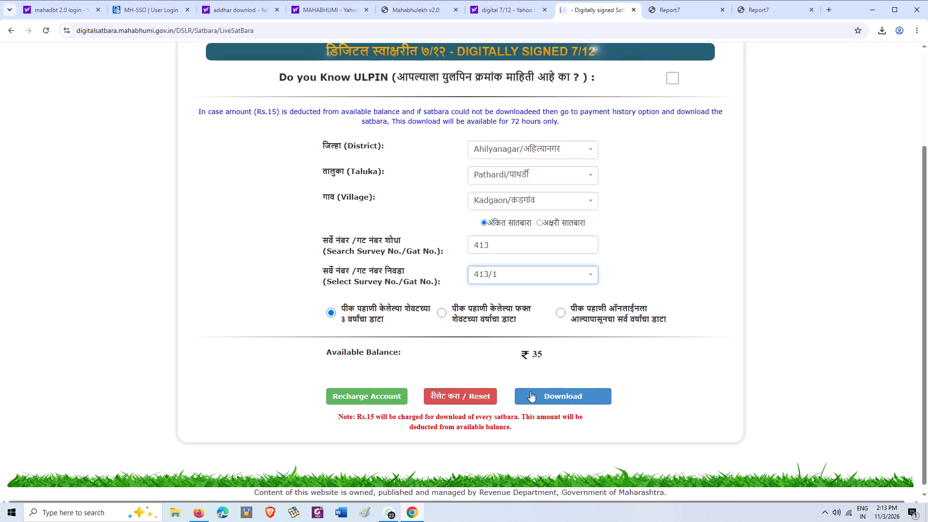
click(531, 391)
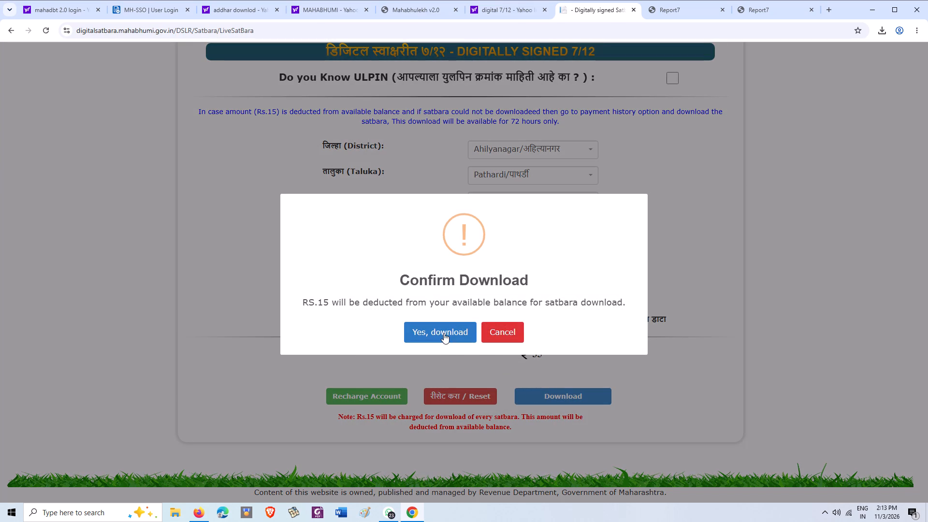
click(443, 333)
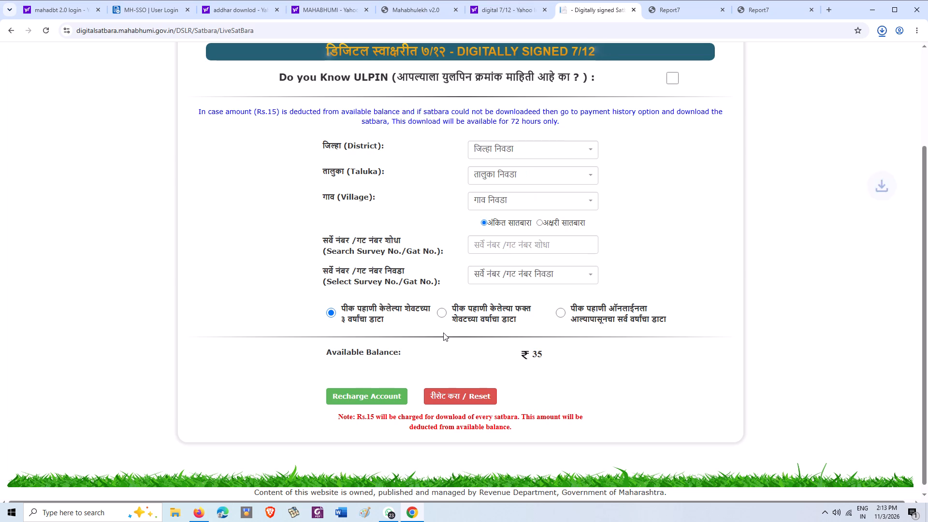
click(788, 52)
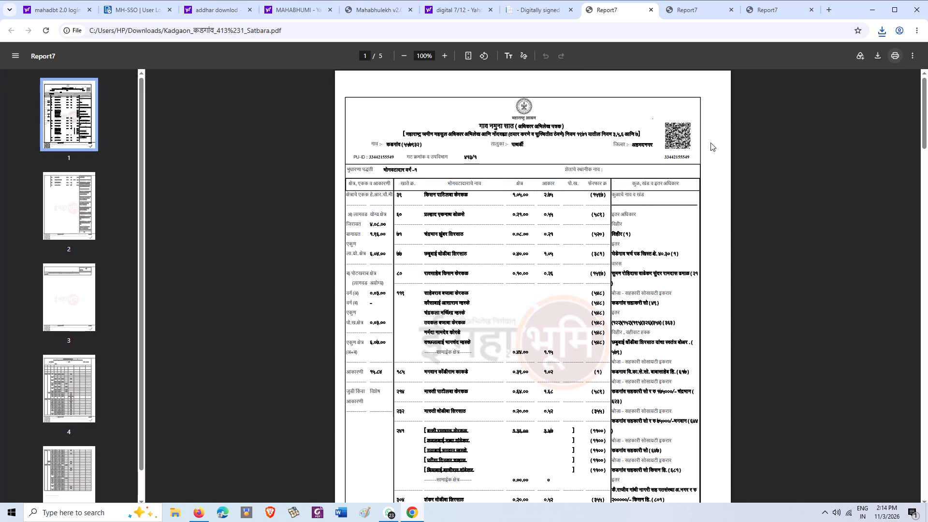
Examine the ownership pages and the start of the crop register in the 413/1 PDF.
scroll(682, 195, down, 11)
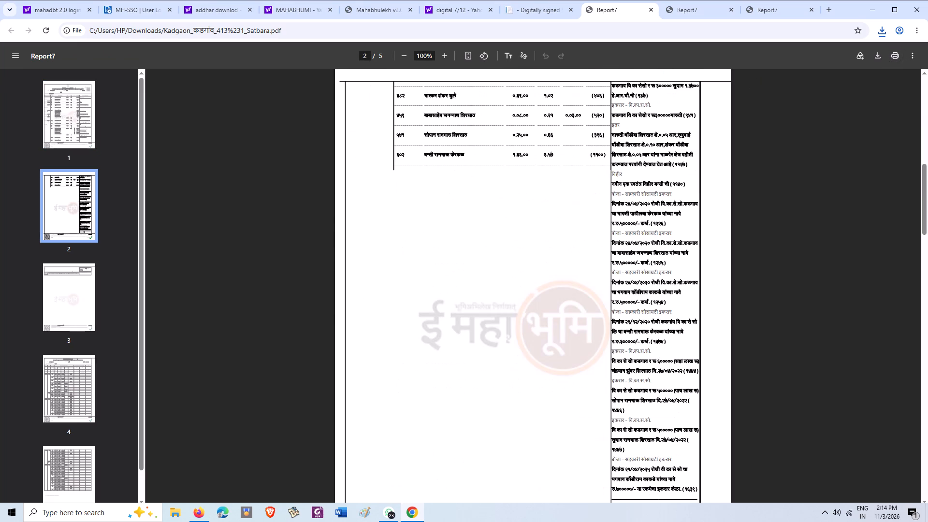
scroll(625, 216, down, 7)
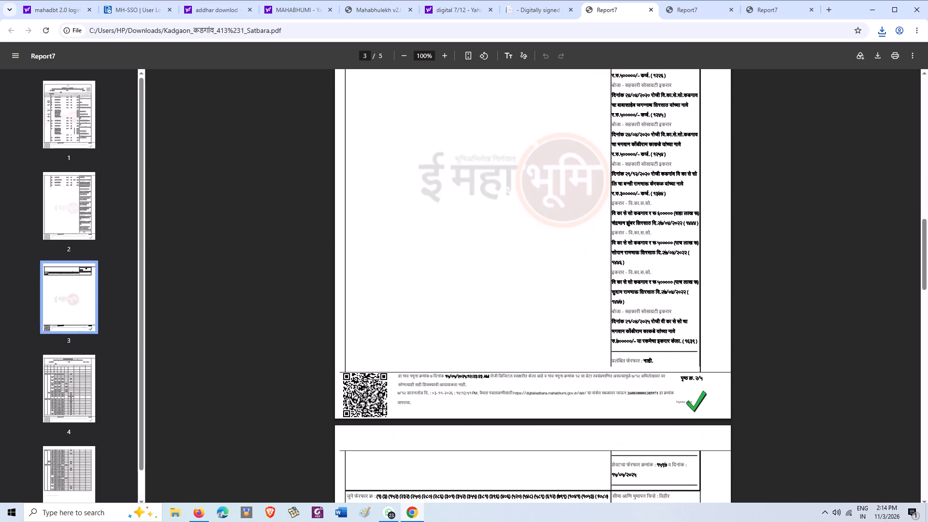
scroll(625, 216, down, 7)
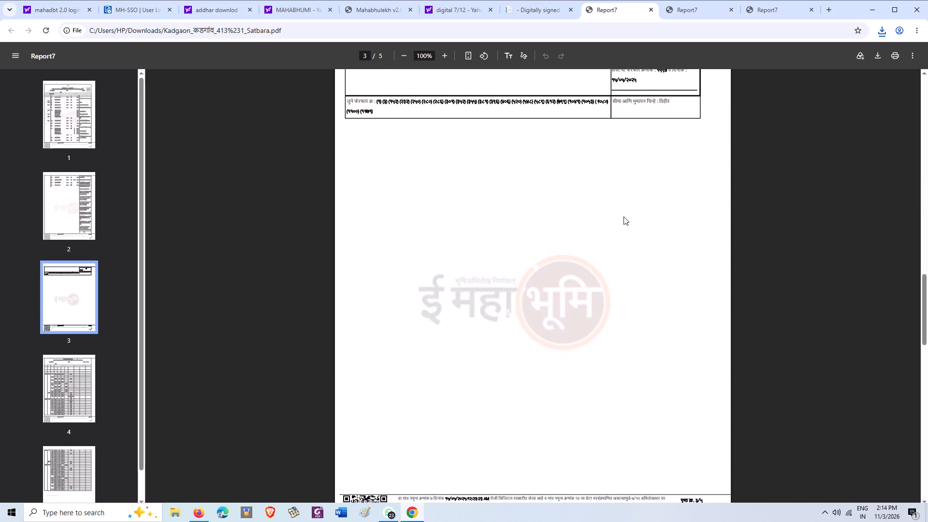
scroll(623, 217, down, 8)
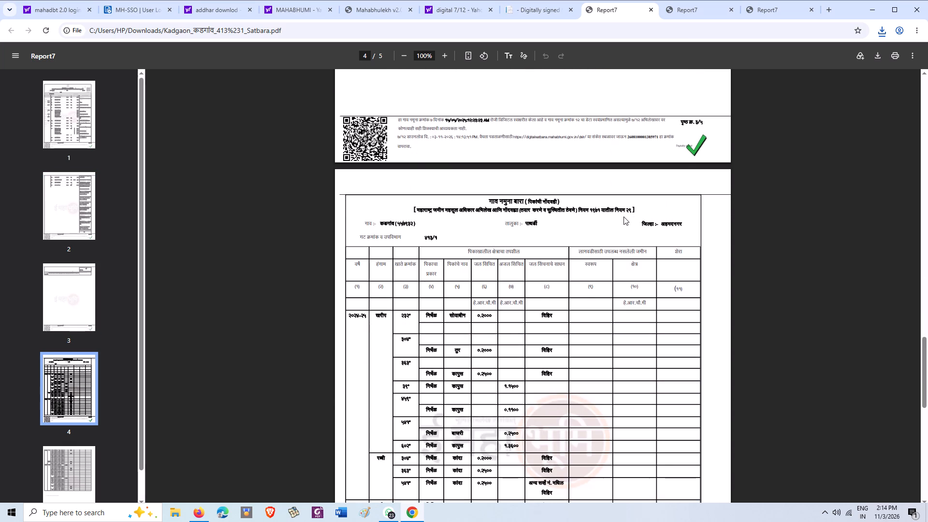
Print only page 1 of the 413/1 PDF using the custom page range 1-1.
click(892, 56)
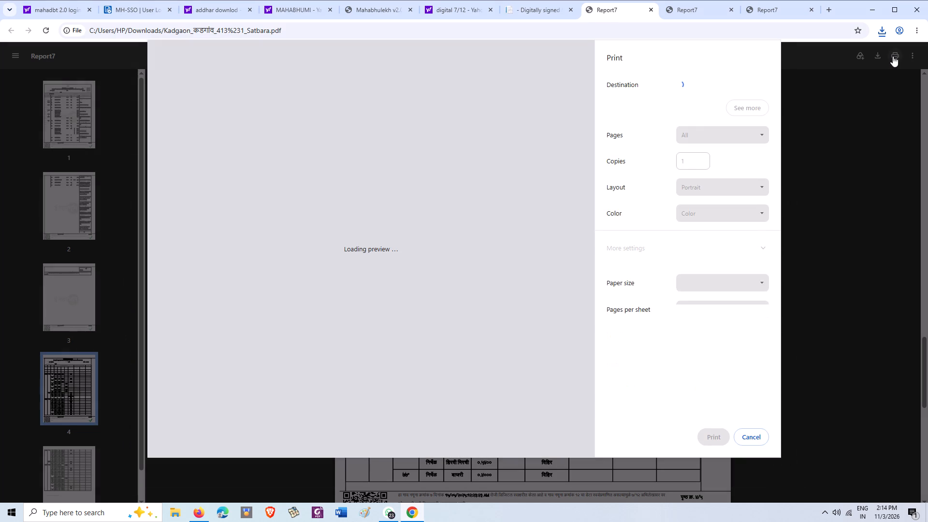
click(719, 135)
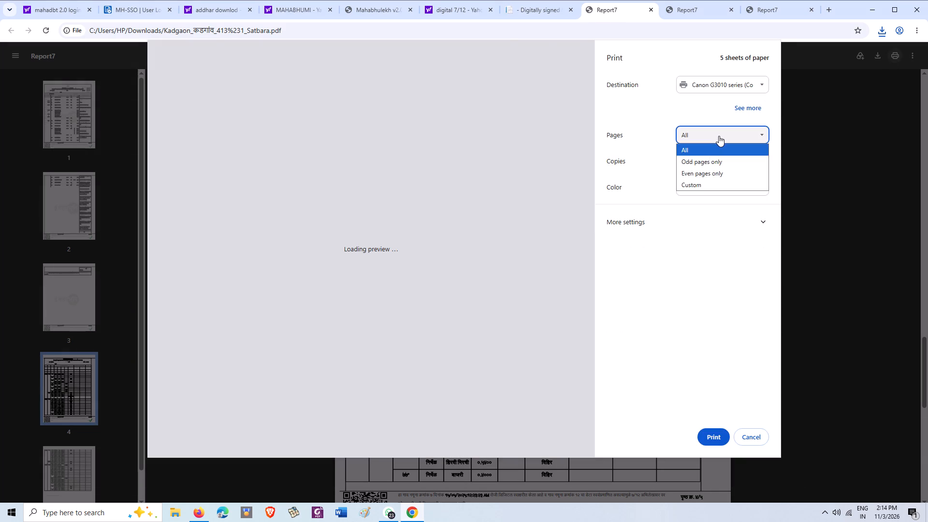
click(725, 184)
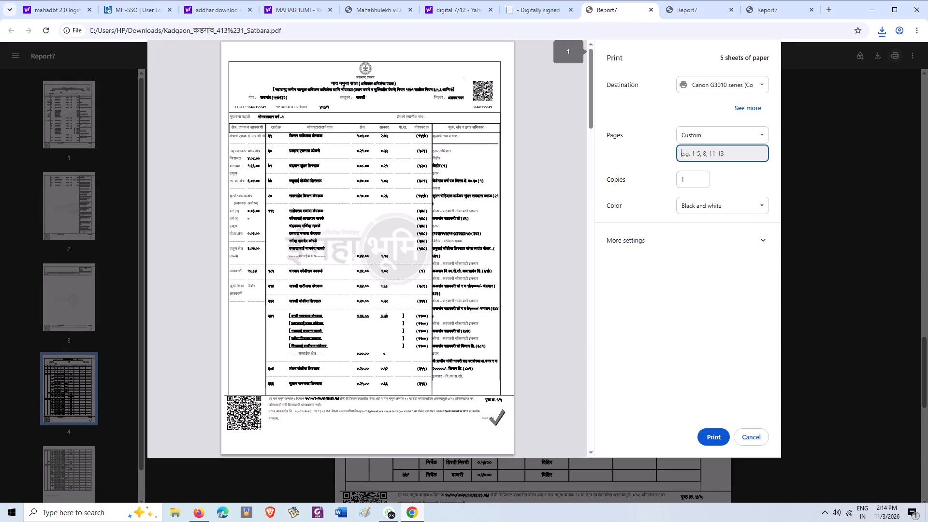
text(1-1)
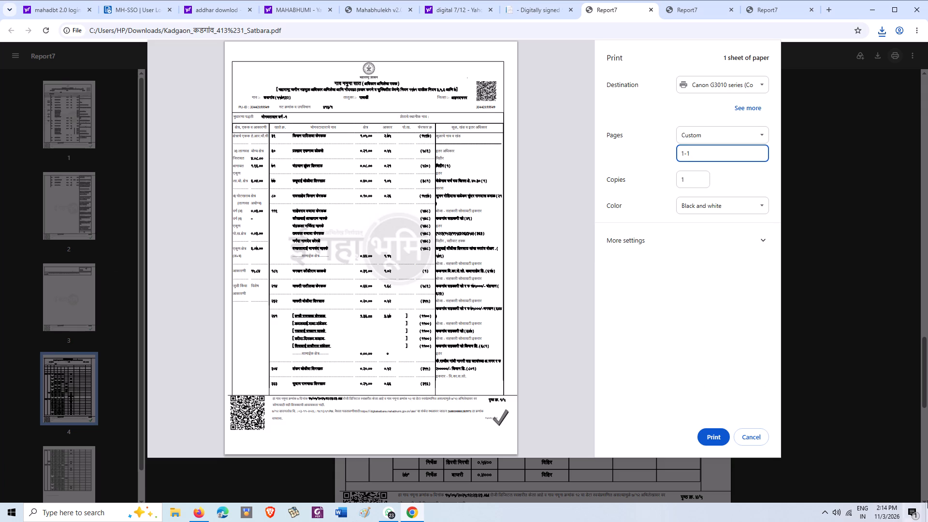
click(707, 431)
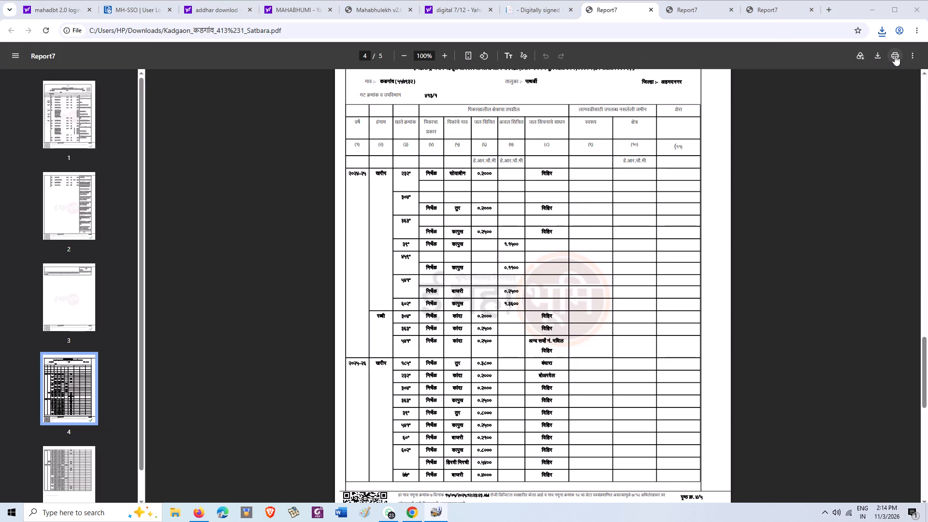
Print only page 2 of the 413/1 PDF using the custom page range 2-2.
click(895, 55)
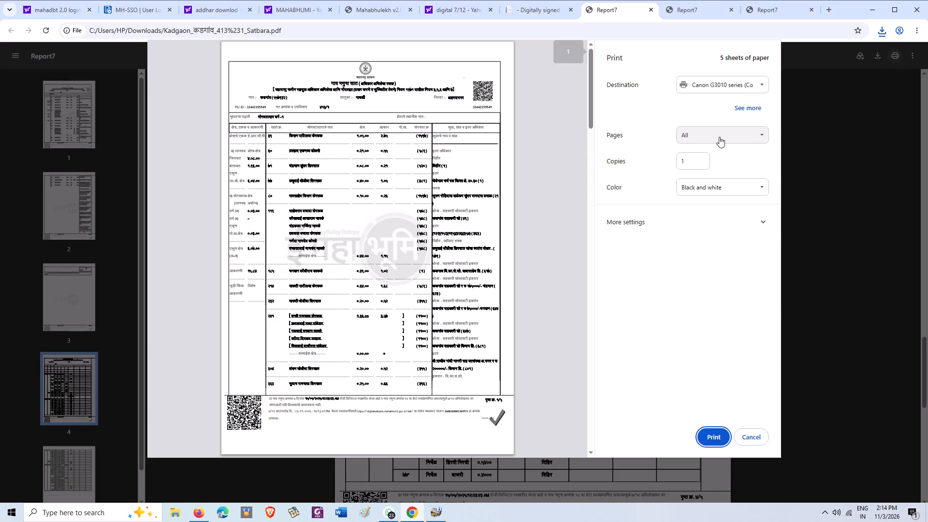
click(719, 137)
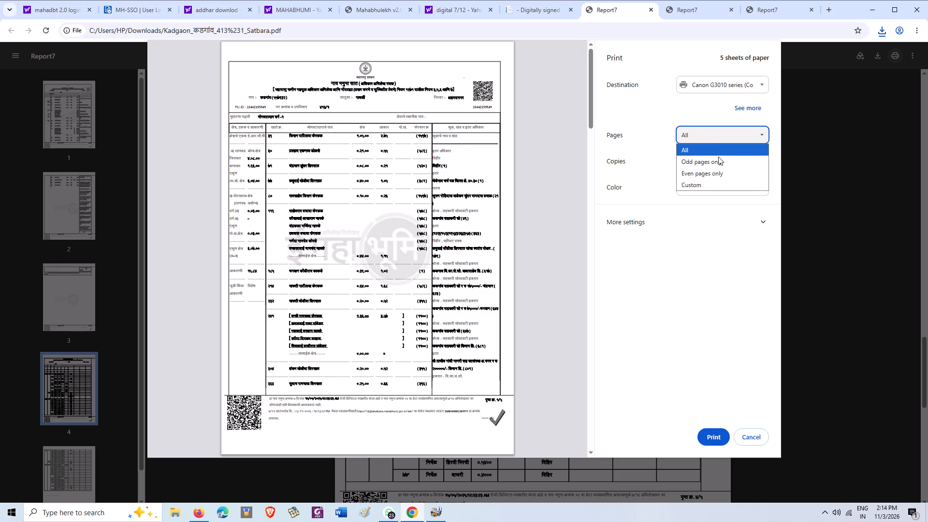
click(720, 186)
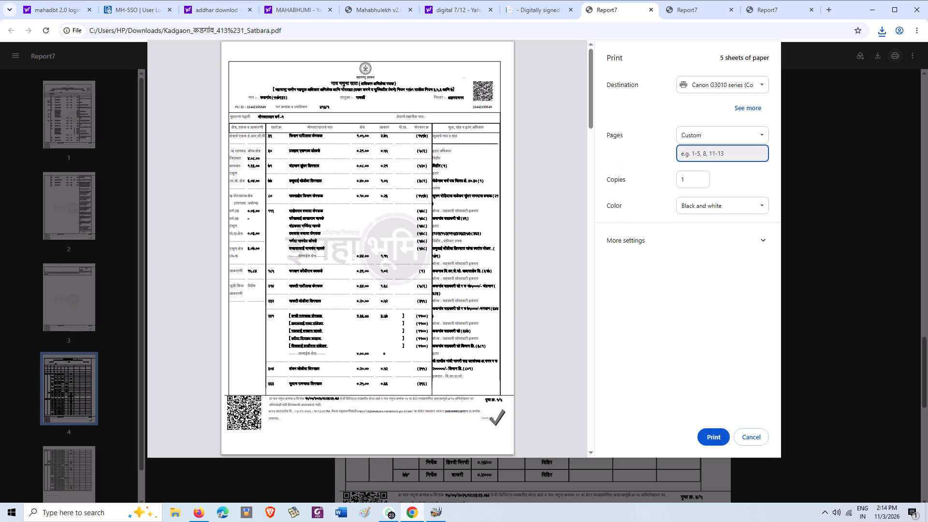
text(2-2)
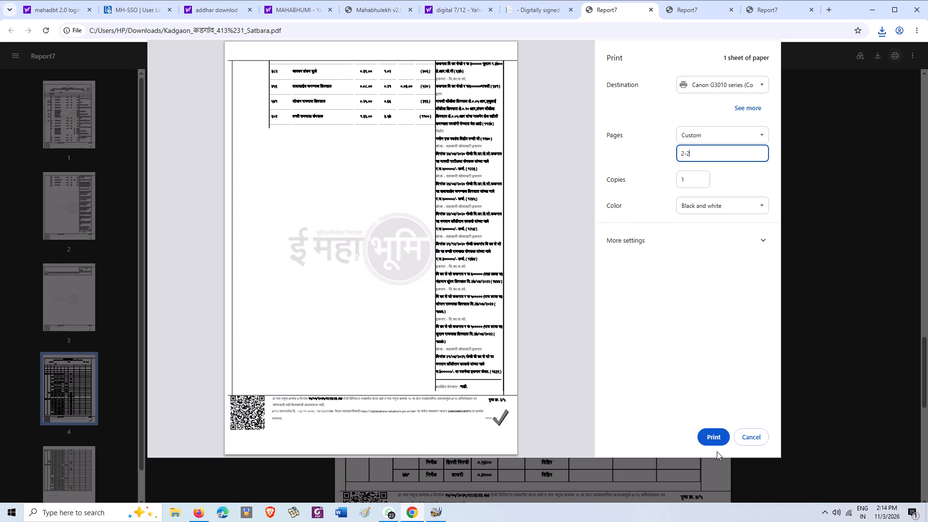
click(719, 440)
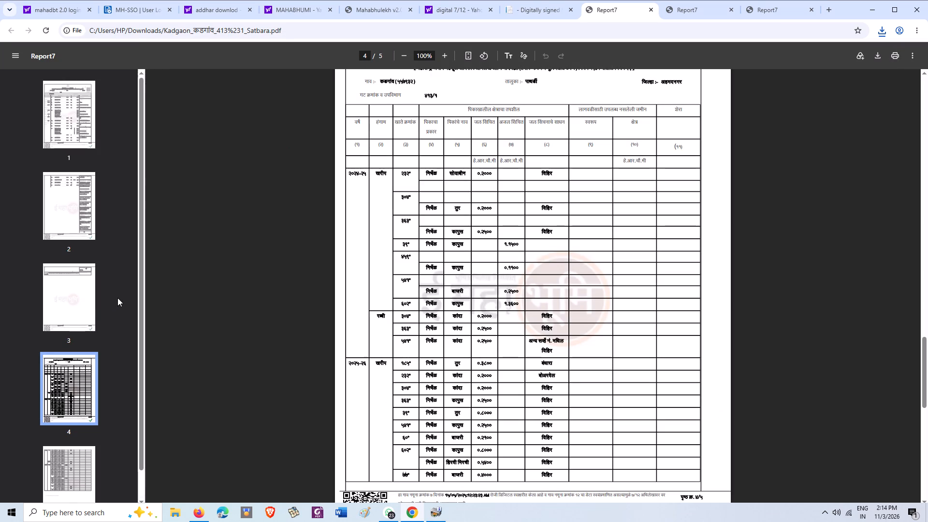
Look back through pages 1 to 4 of the 413/1 PDF and examine the crop register on page 5.
scroll(85, 326, down, 1)
scroll(511, 301, down, 3)
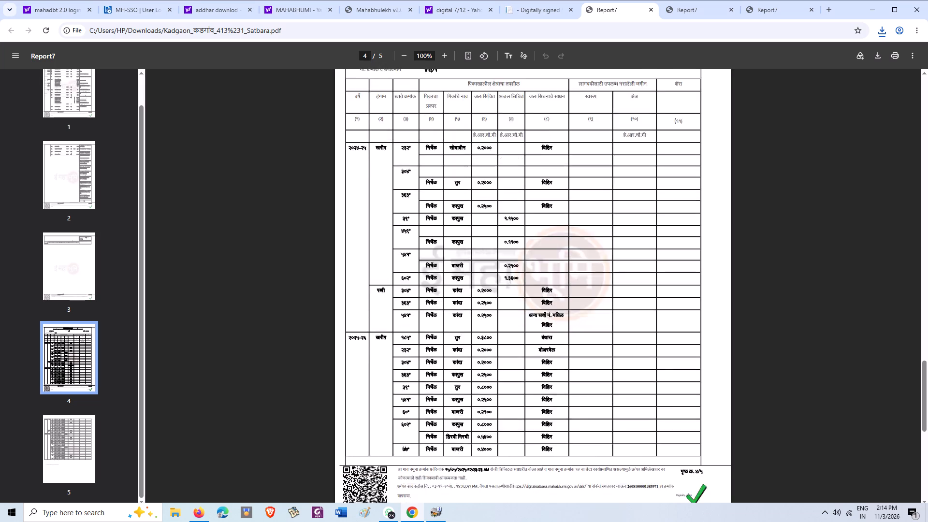
scroll(511, 301, up, 16)
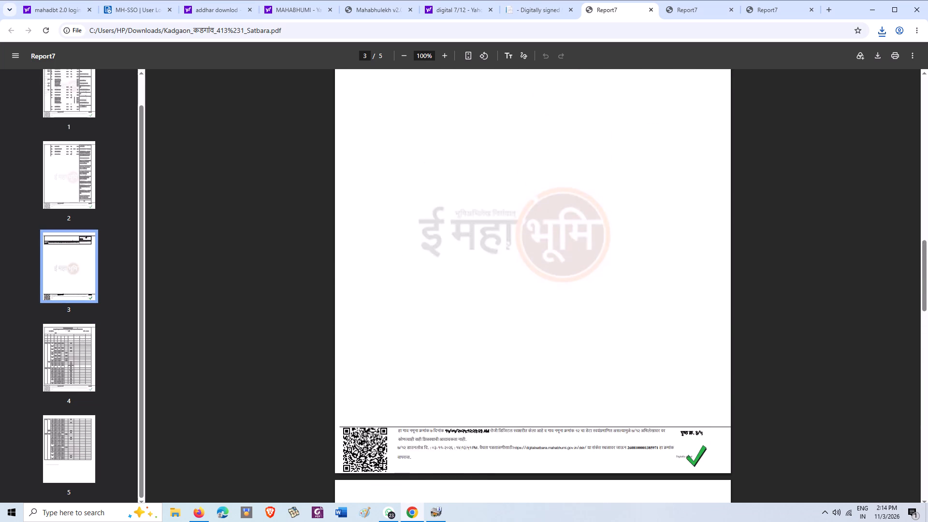
scroll(511, 301, up, 5)
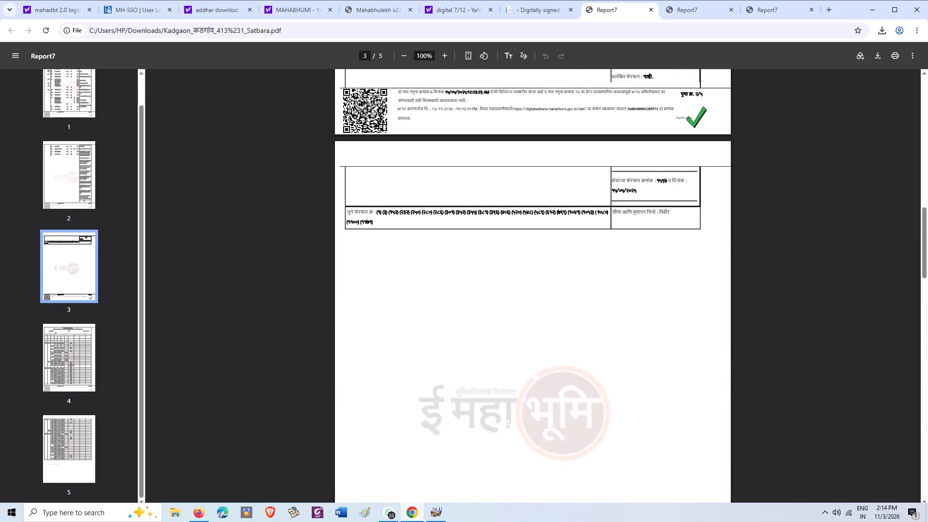
scroll(511, 301, up, 10)
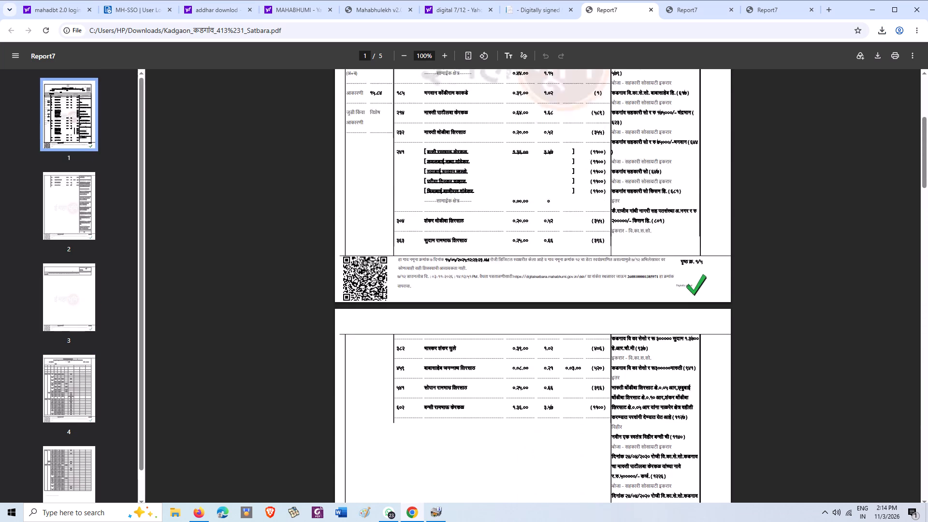
scroll(532, 298, down, 6)
scroll(623, 261, down, 4)
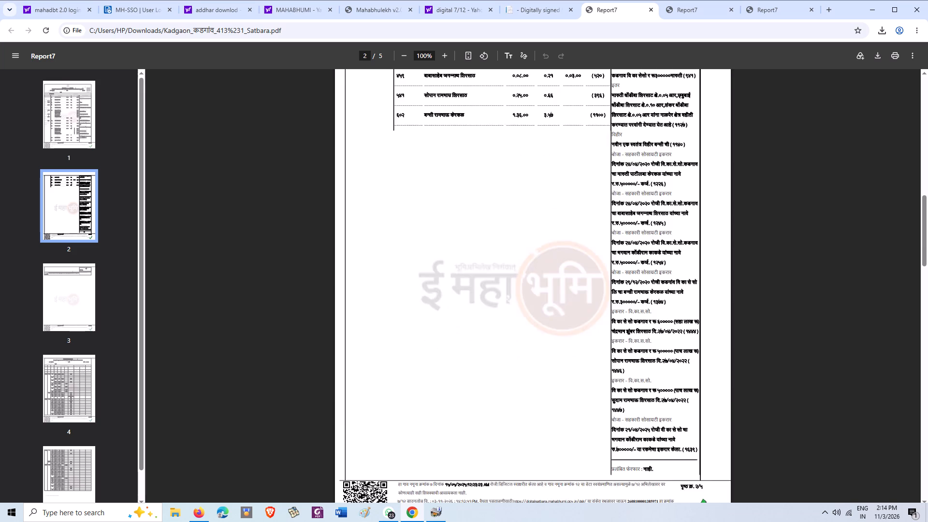
scroll(622, 261, down, 7)
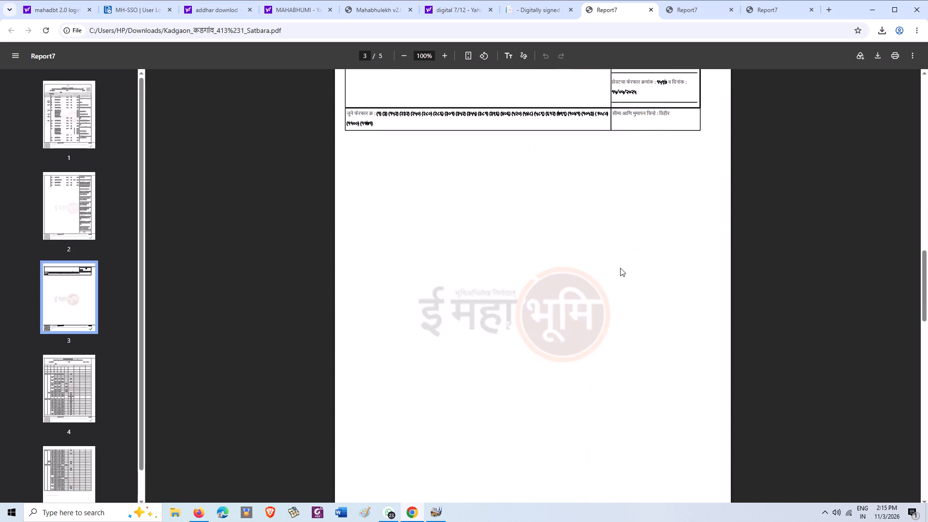
scroll(620, 268, down, 6)
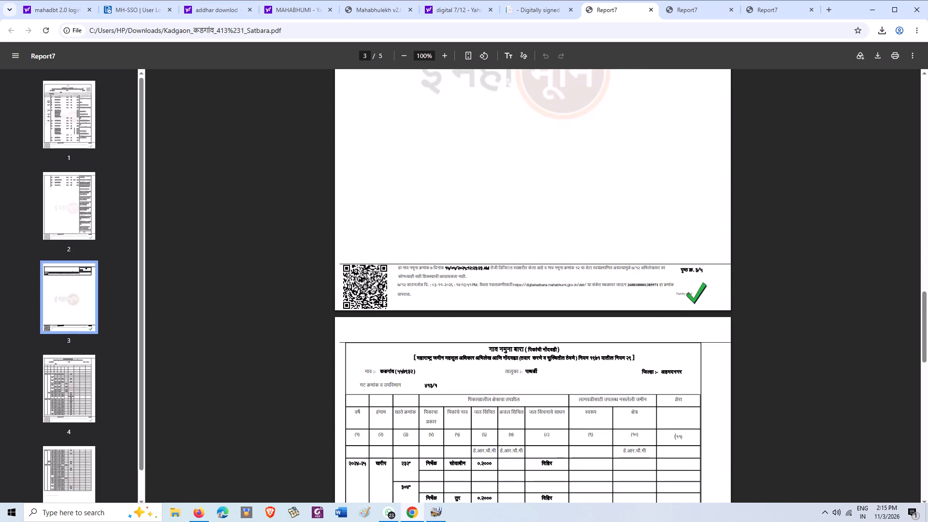
scroll(620, 269, down, 5)
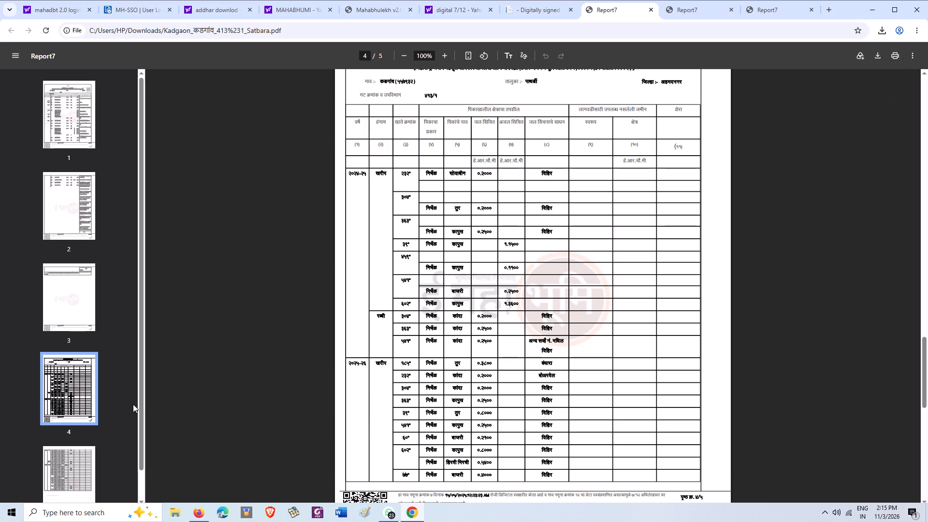
click(81, 458)
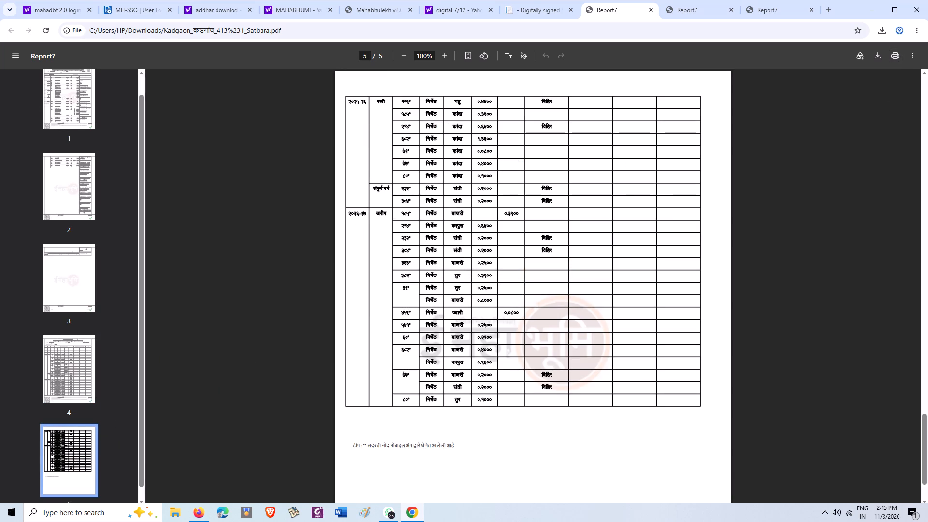
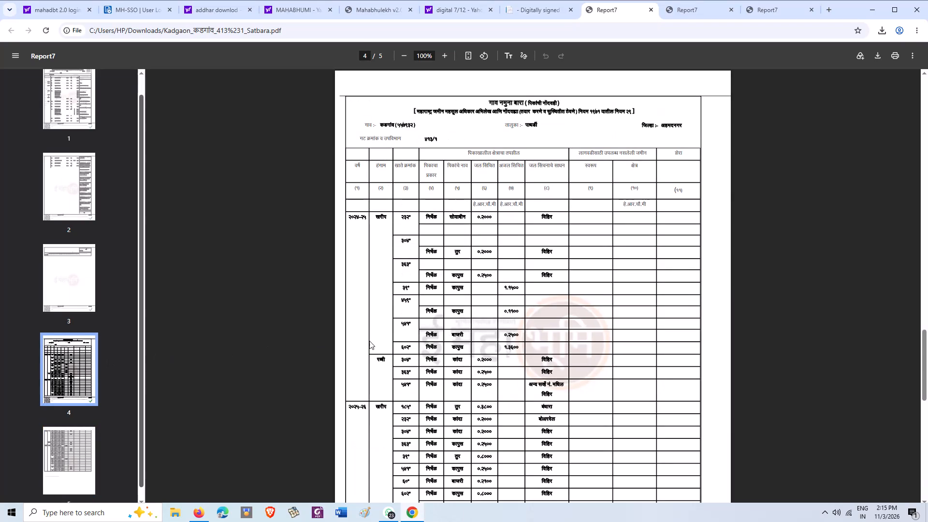
Print only page 4 of the 413/1 PDF using the custom page range 4-4.
scroll(486, 341, down, 2)
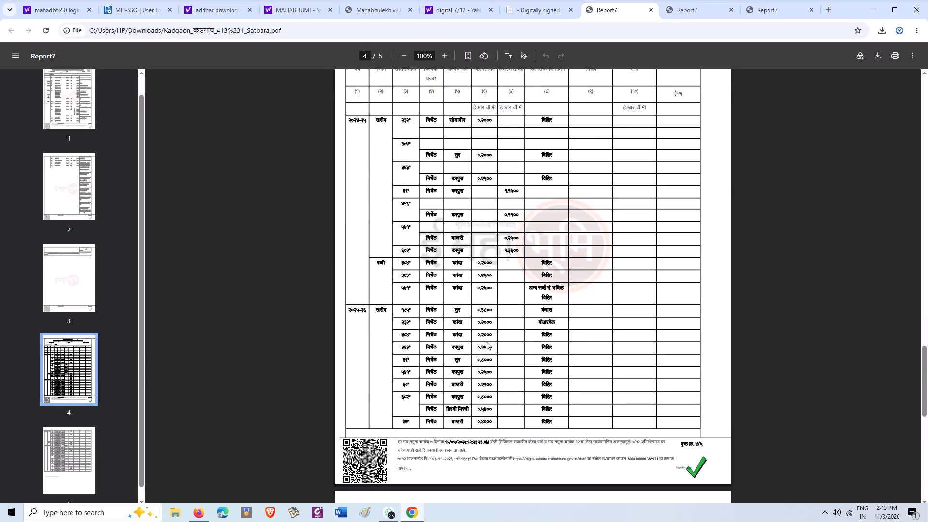
scroll(500, 341, down, 5)
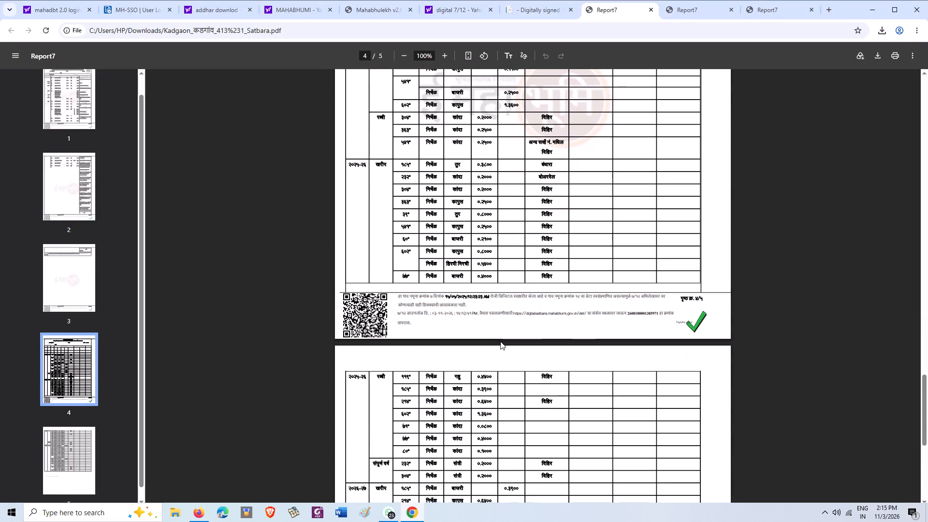
scroll(500, 341, down, 1)
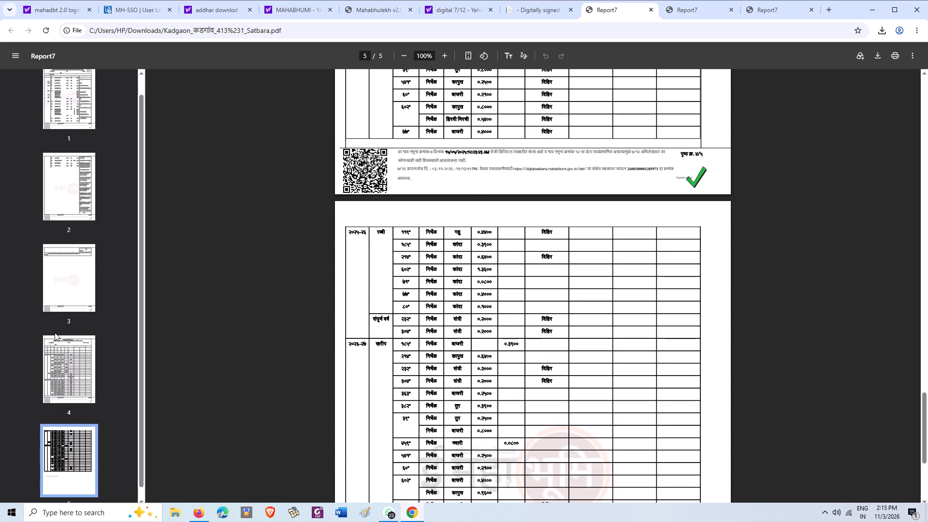
click(893, 54)
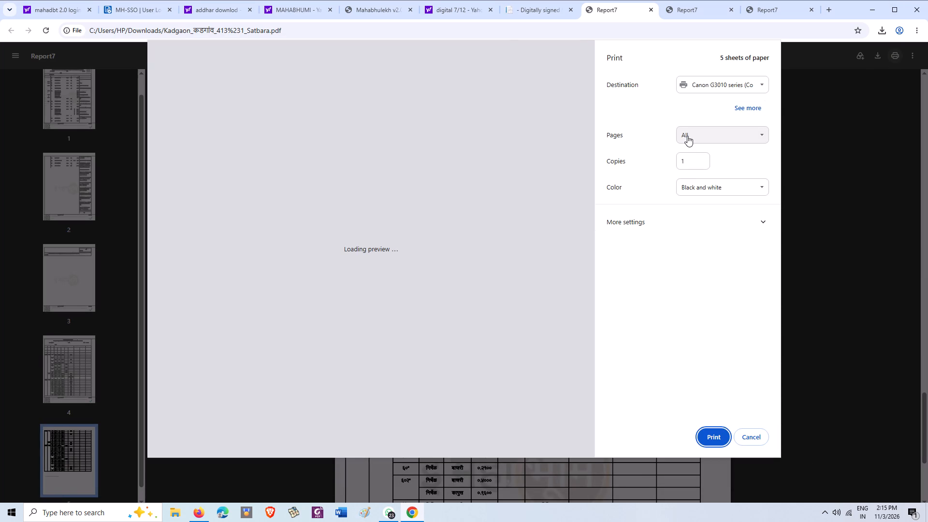
click(687, 136)
click(695, 183)
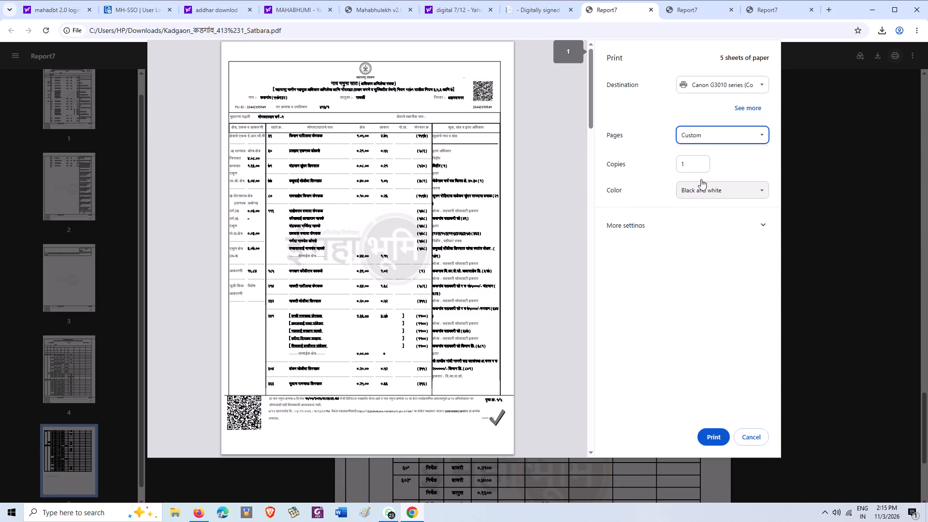
text(3-3)
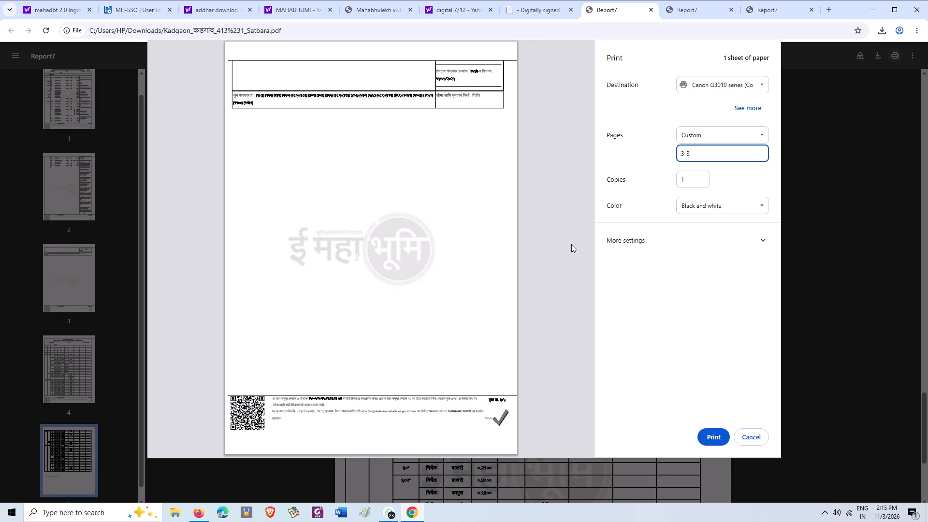
key(BackSpace)
key(BackSpace)
key(BackSpace)
text(4-4)
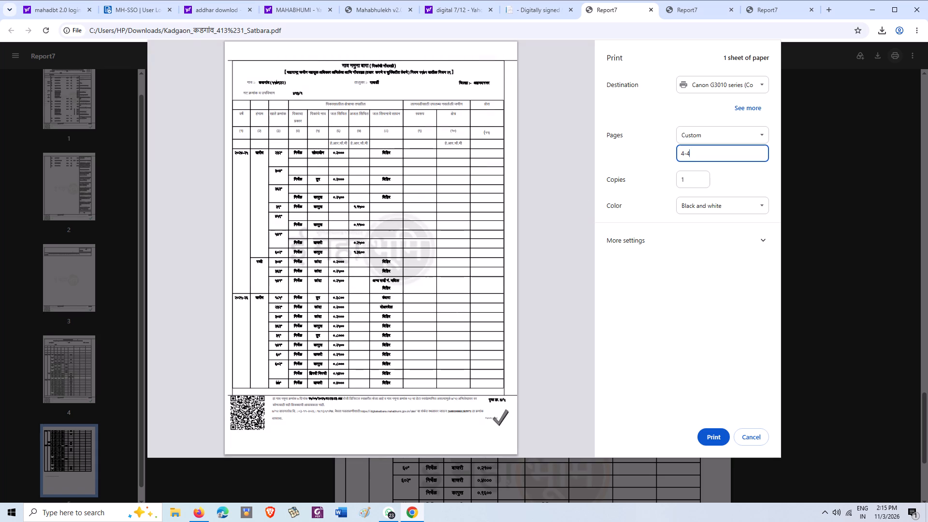
click(711, 436)
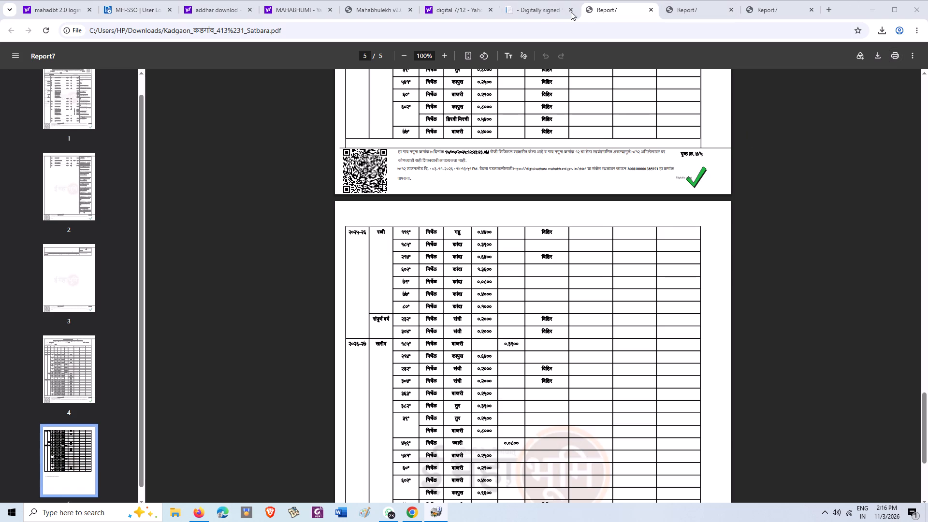
Return to the Digitally Signed 7/12 form and select the district Ahilyanagar.
click(546, 7)
click(497, 153)
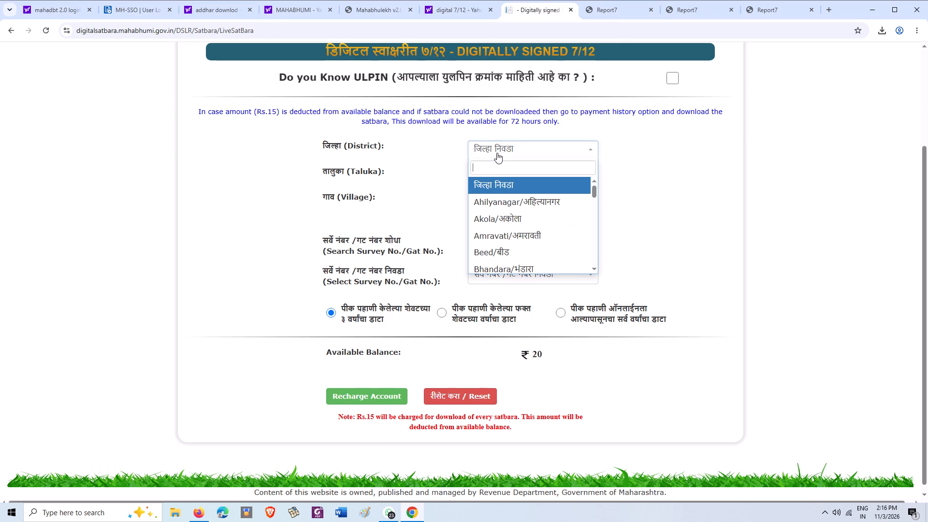
click(510, 203)
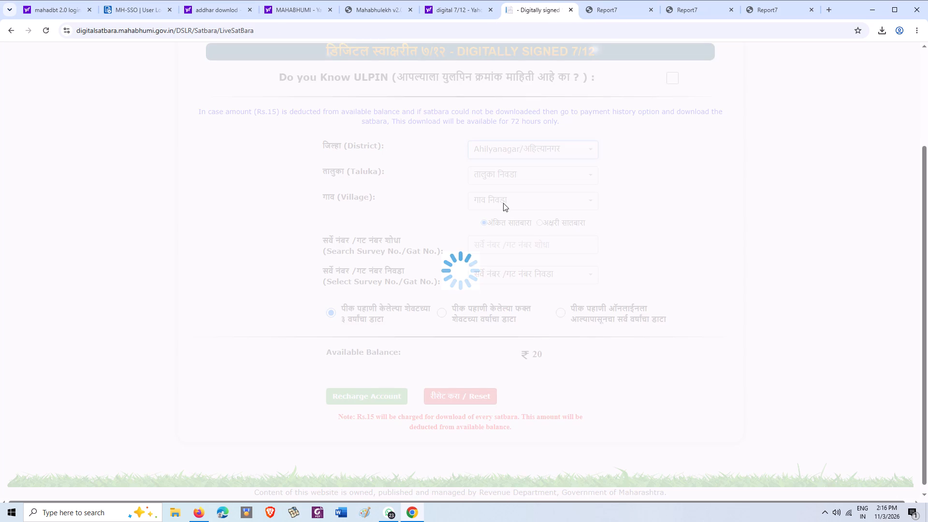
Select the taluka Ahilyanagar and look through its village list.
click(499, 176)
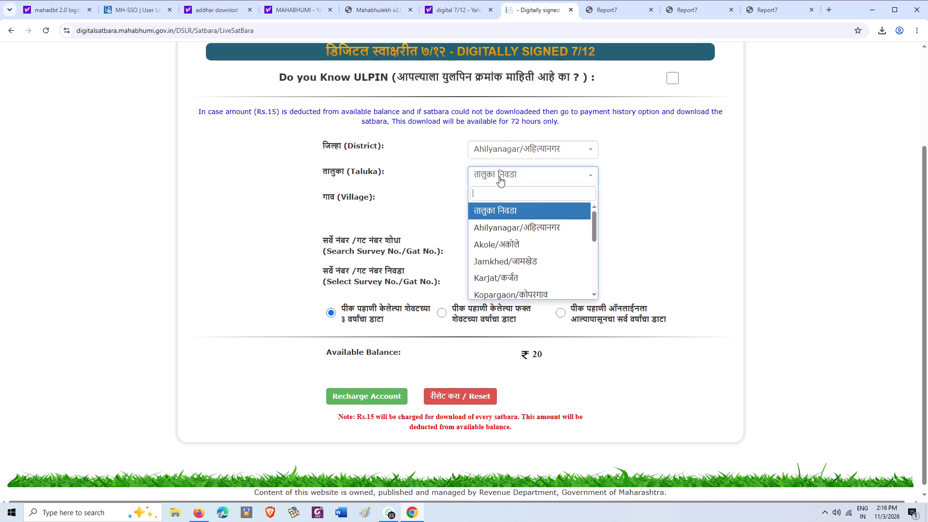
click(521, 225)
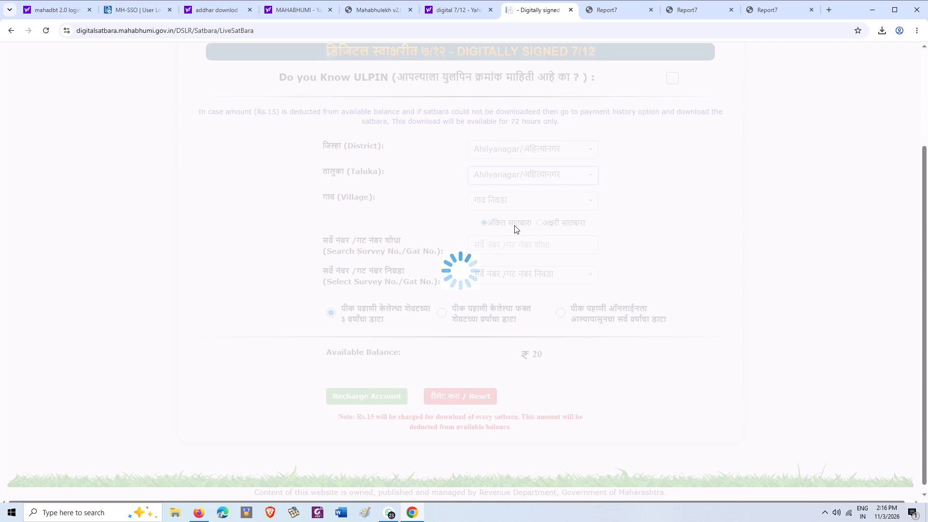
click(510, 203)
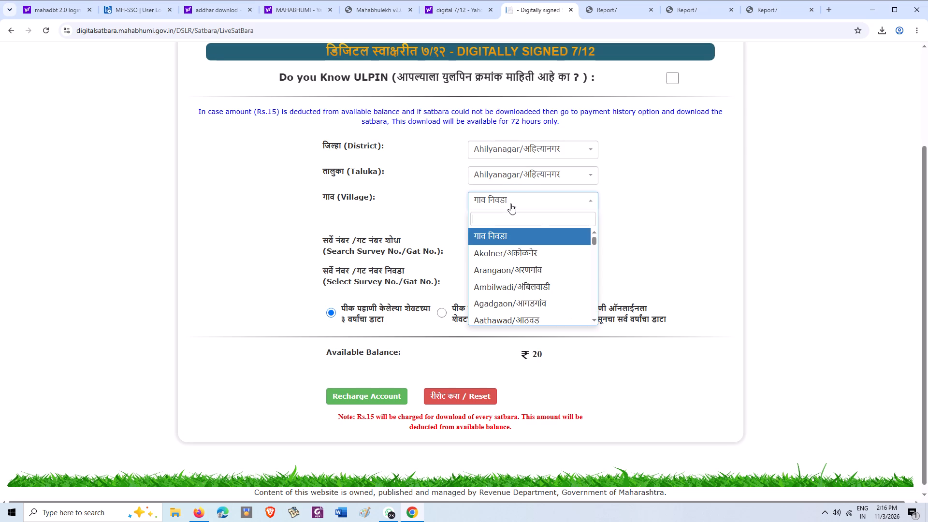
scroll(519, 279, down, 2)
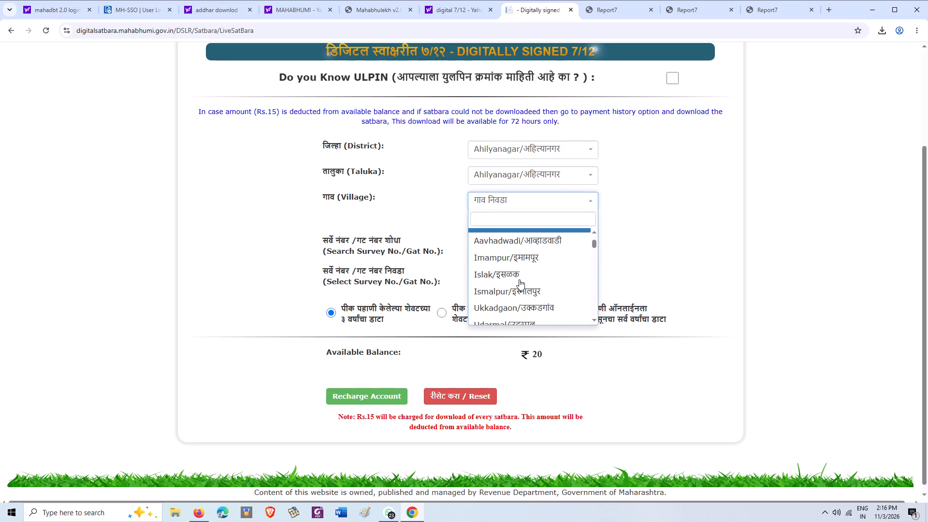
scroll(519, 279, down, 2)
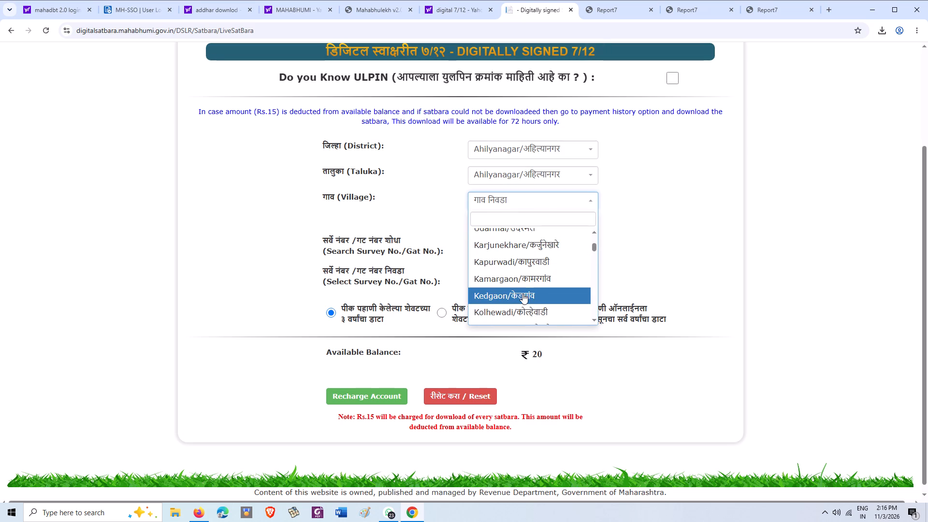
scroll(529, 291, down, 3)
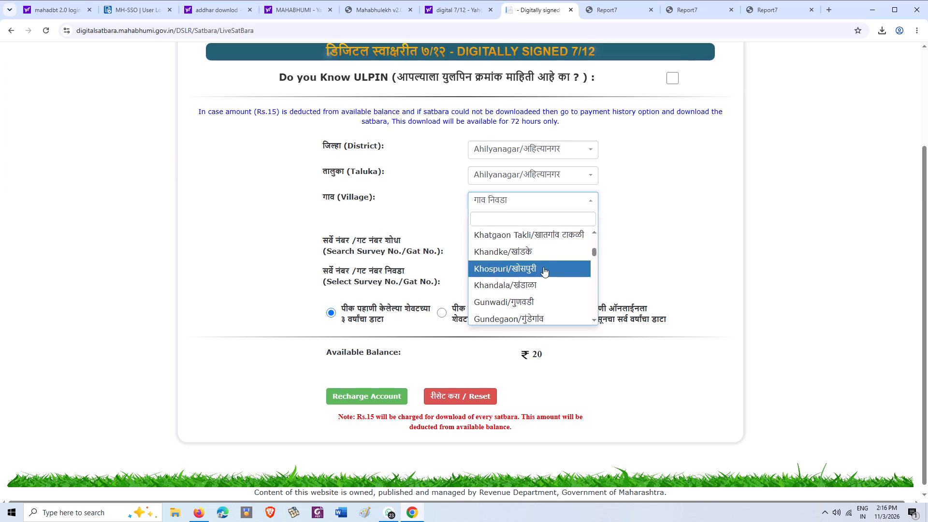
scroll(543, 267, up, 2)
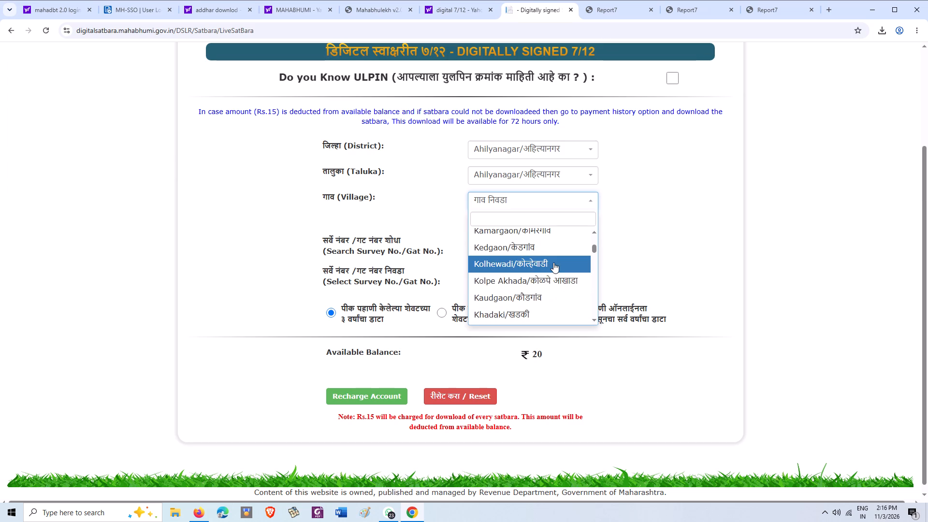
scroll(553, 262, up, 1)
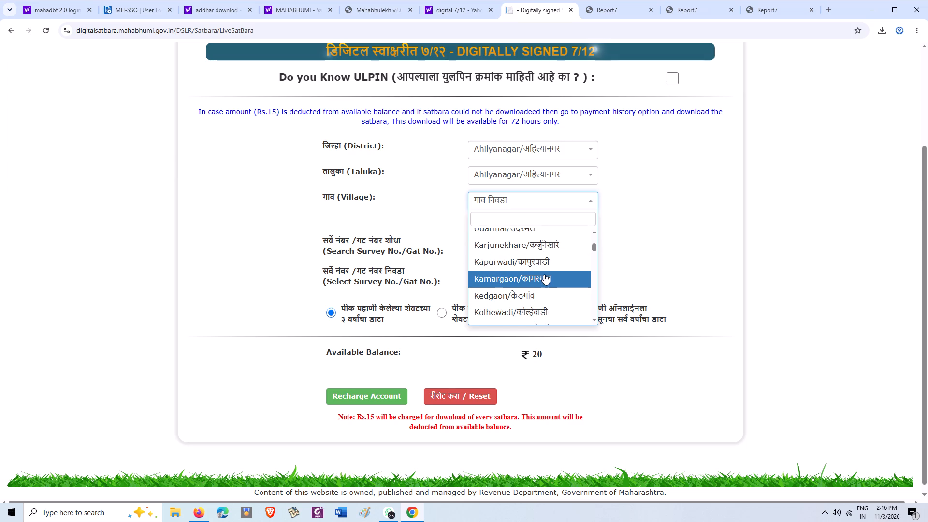
Set the taluka to Pathardi and the village to Kadgaon.
click(571, 174)
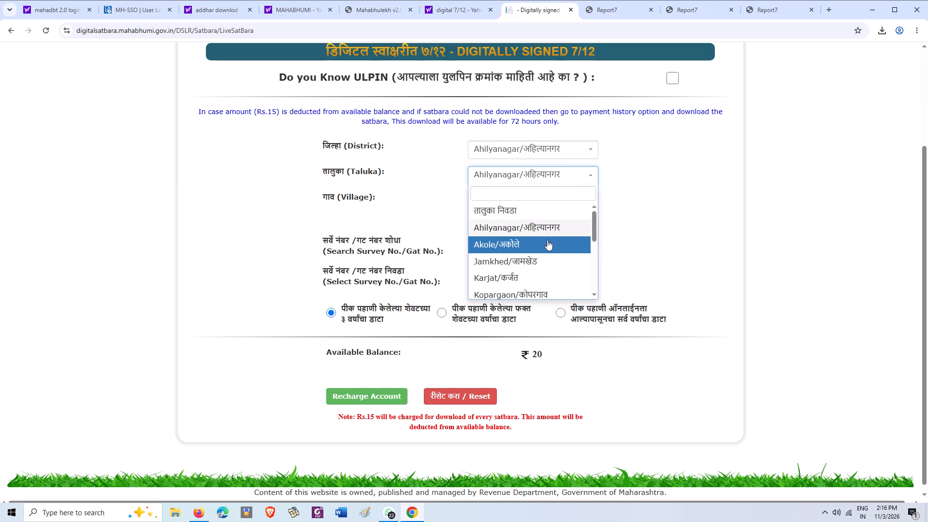
scroll(545, 258, down, 1)
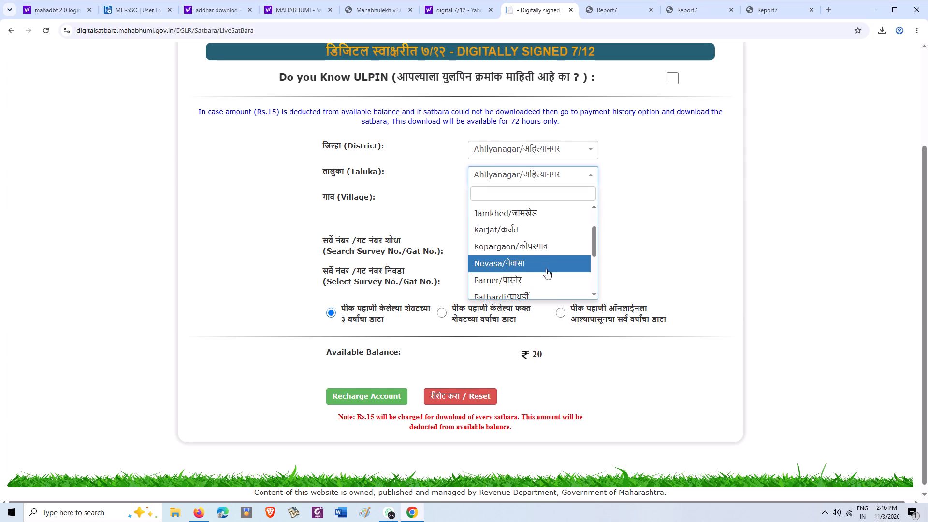
scroll(548, 269, down, 1)
click(540, 250)
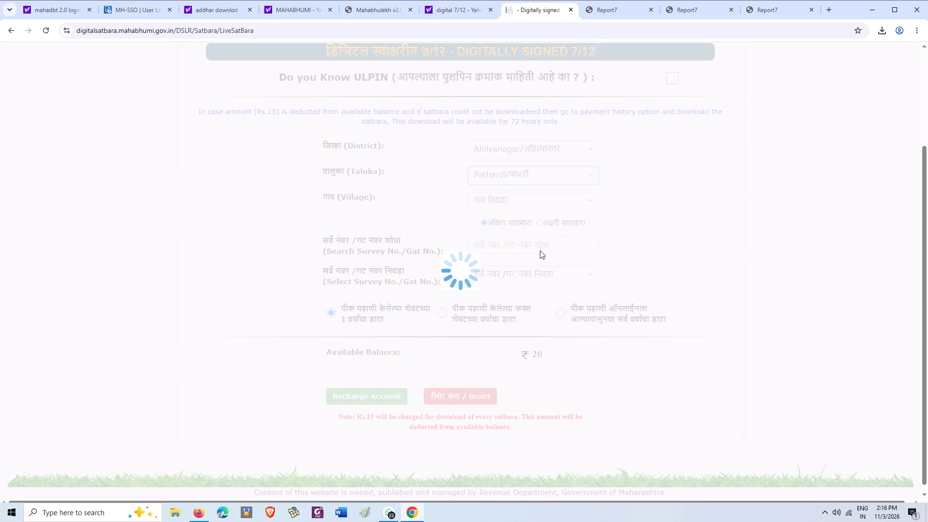
click(535, 201)
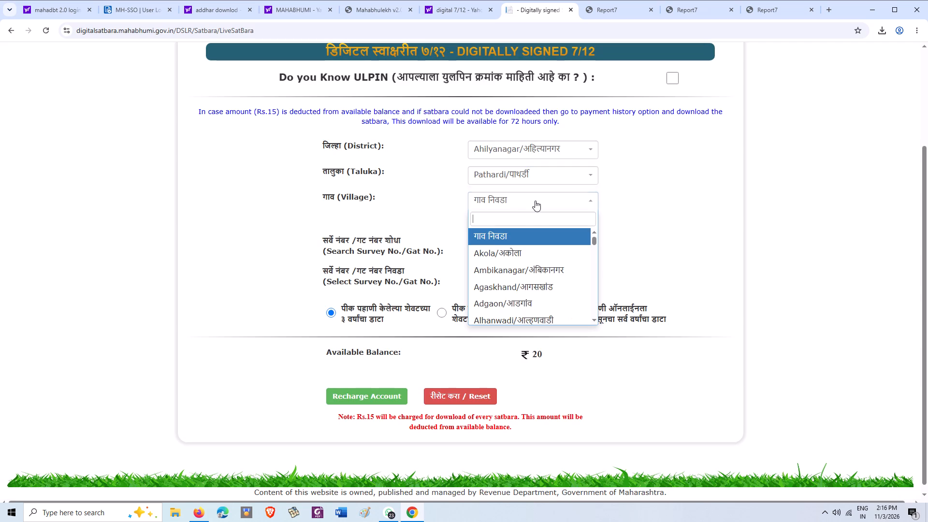
scroll(537, 266, down, 2)
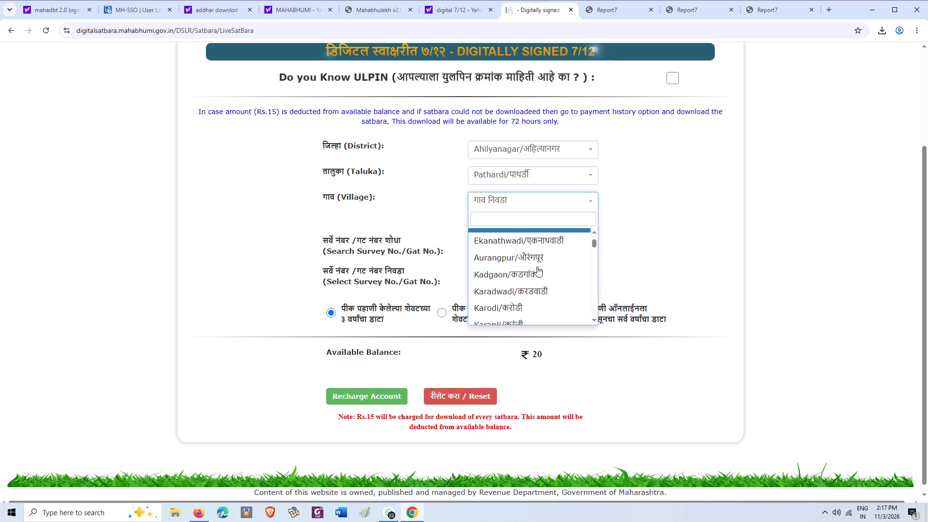
scroll(539, 275, down, 1)
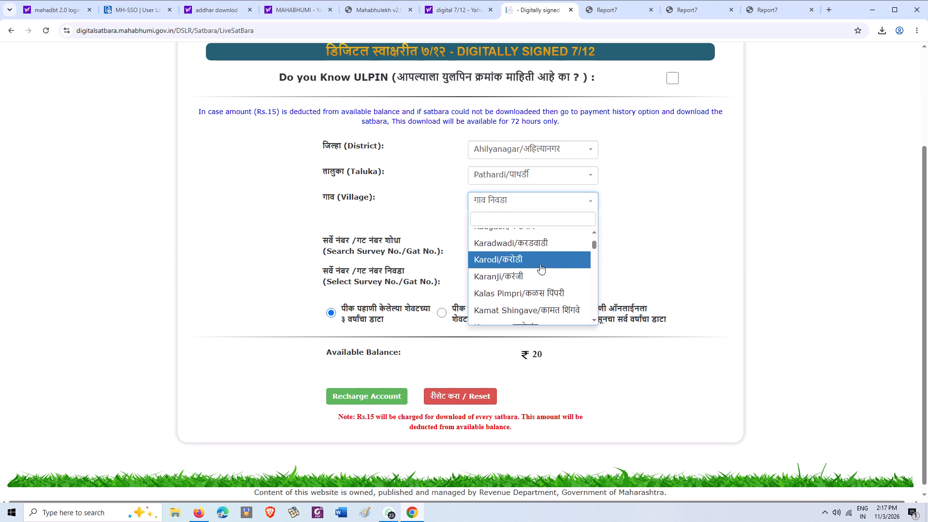
scroll(540, 263, up, 1)
click(537, 269)
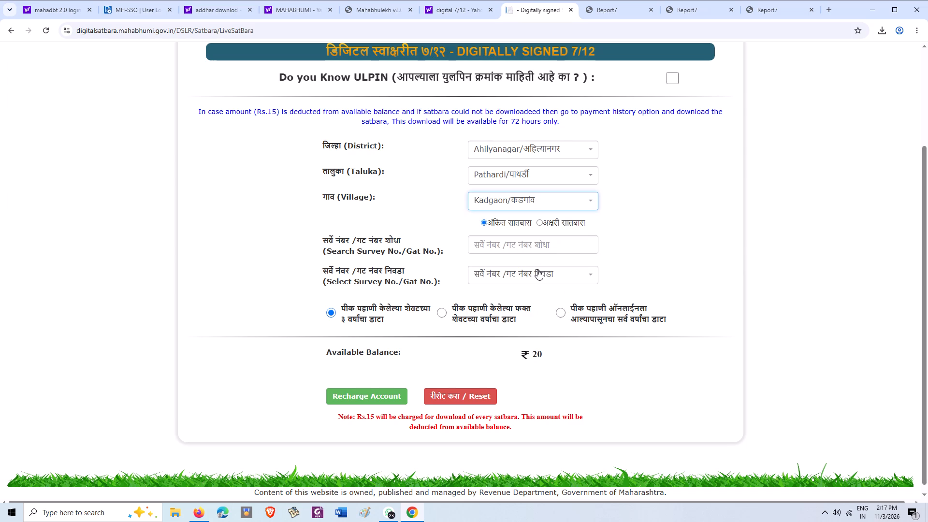
Search for survey number 94 and select 94 as the survey/gat number.
click(495, 249)
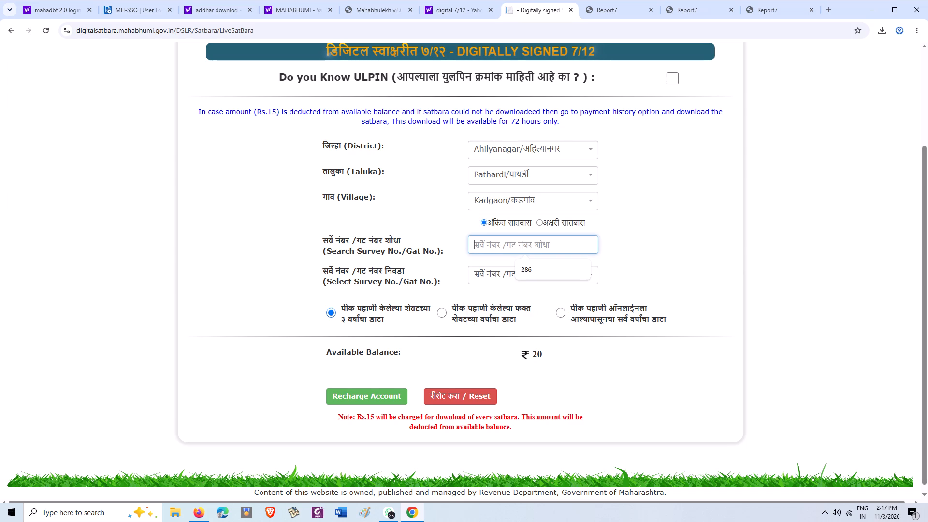
text(94)
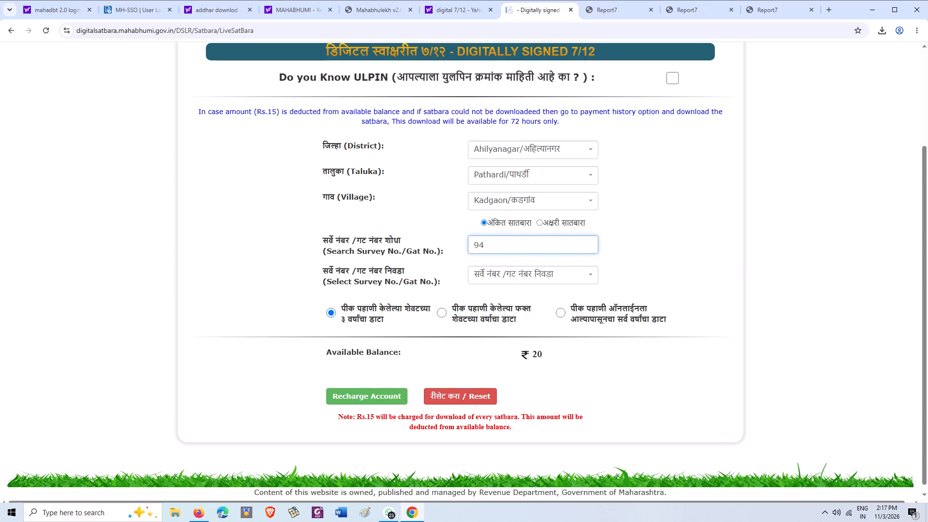
click(519, 275)
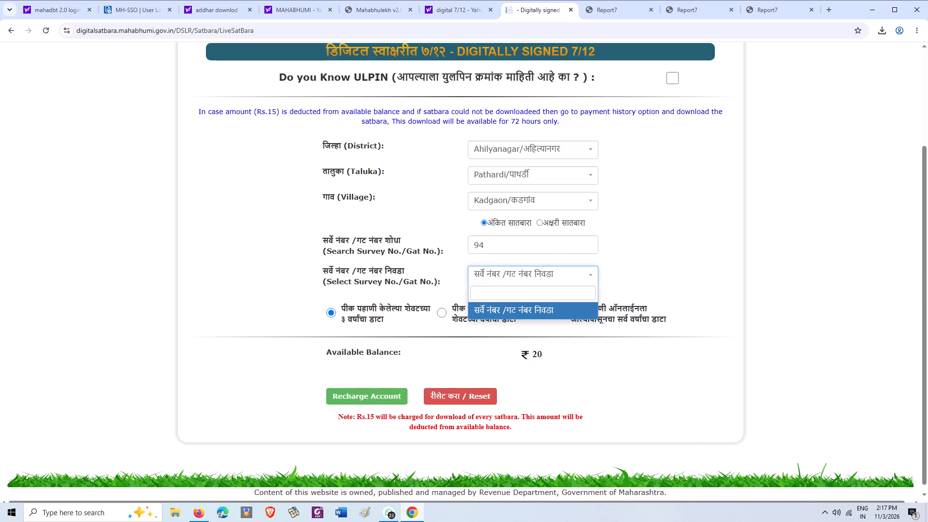
click(491, 292)
text(94)
click(506, 306)
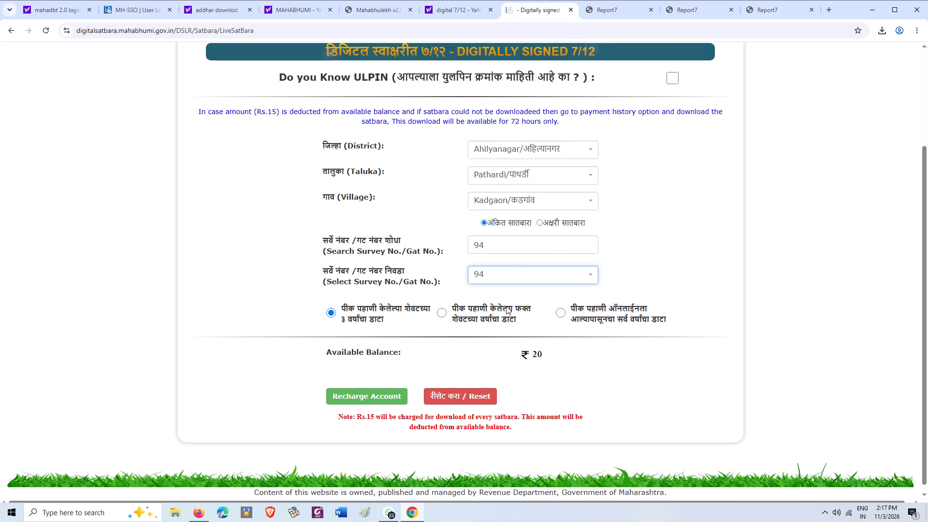
Download the signed 7/12 record for survey number 94, accepting the Rs.15 charge, and open the PDF.
click(427, 316)
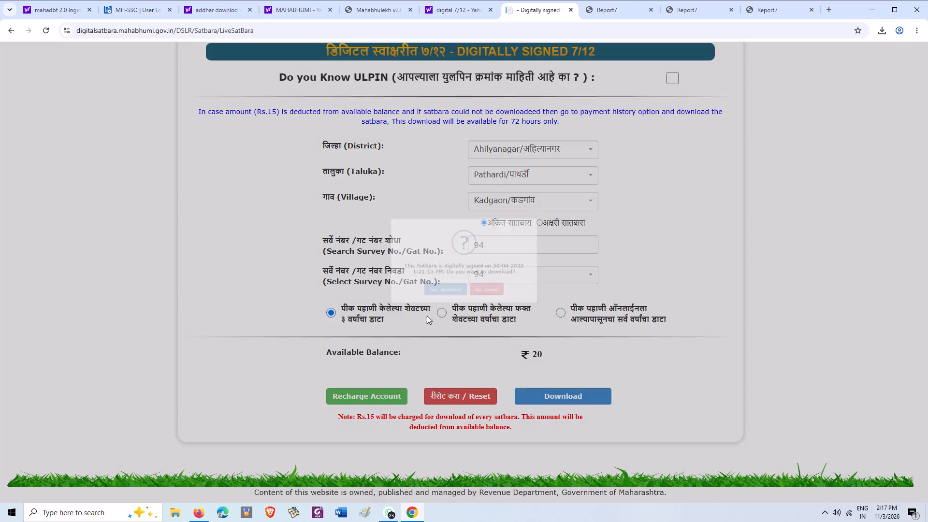
click(553, 396)
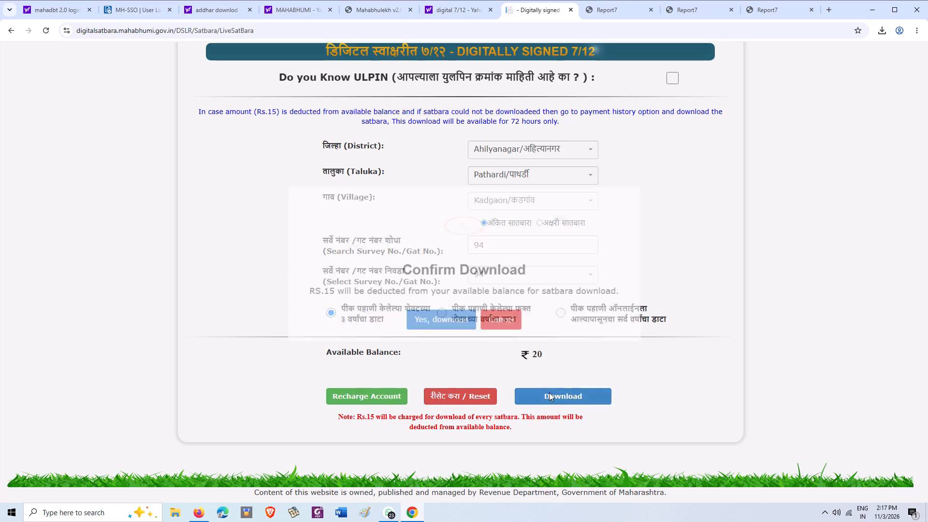
click(440, 332)
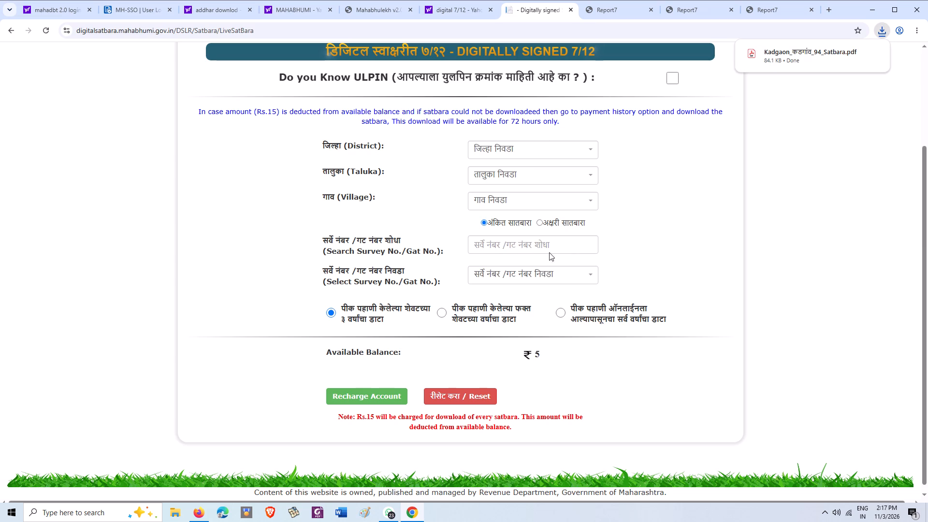
click(822, 53)
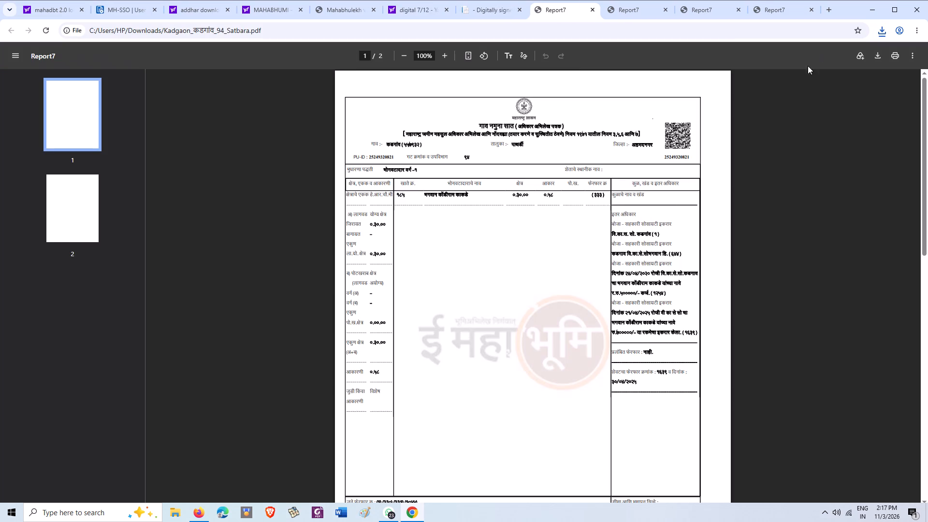
Print only the first page of the survey number 94 record, using the custom page range 1-1.
click(891, 54)
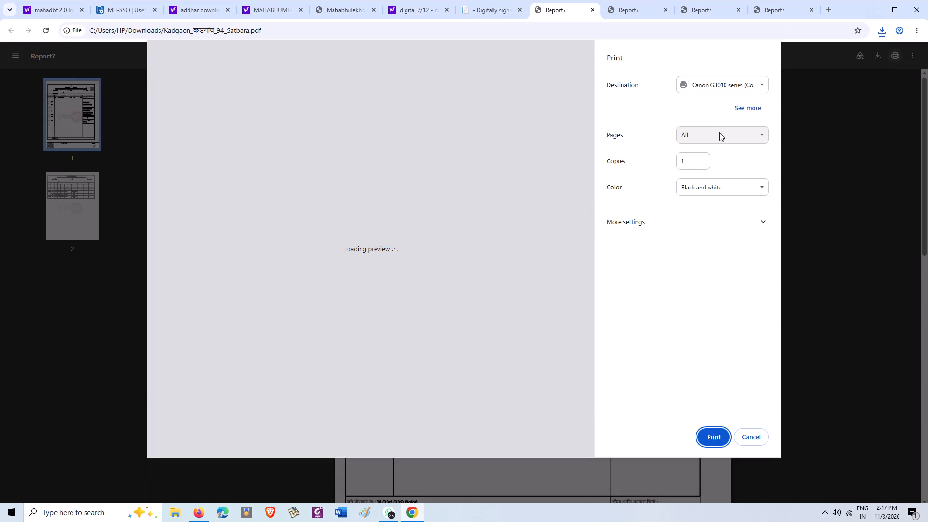
click(715, 133)
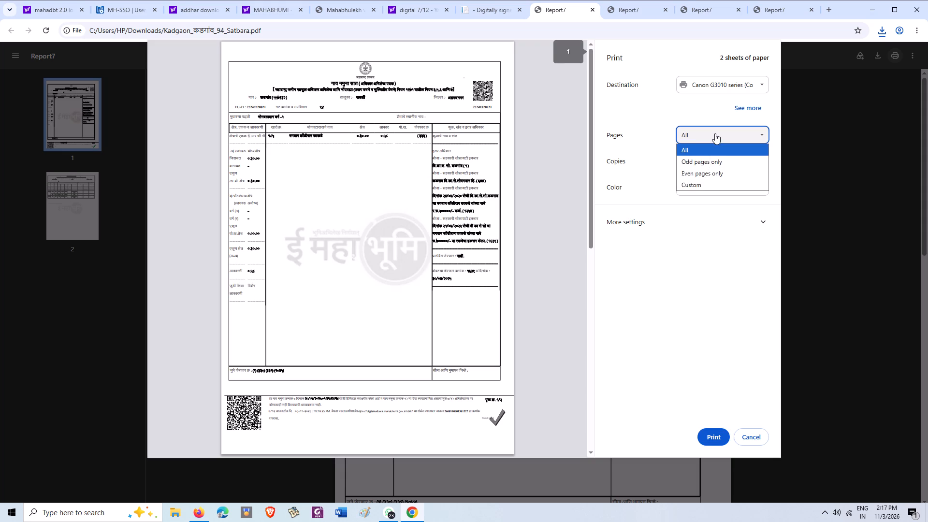
click(715, 180)
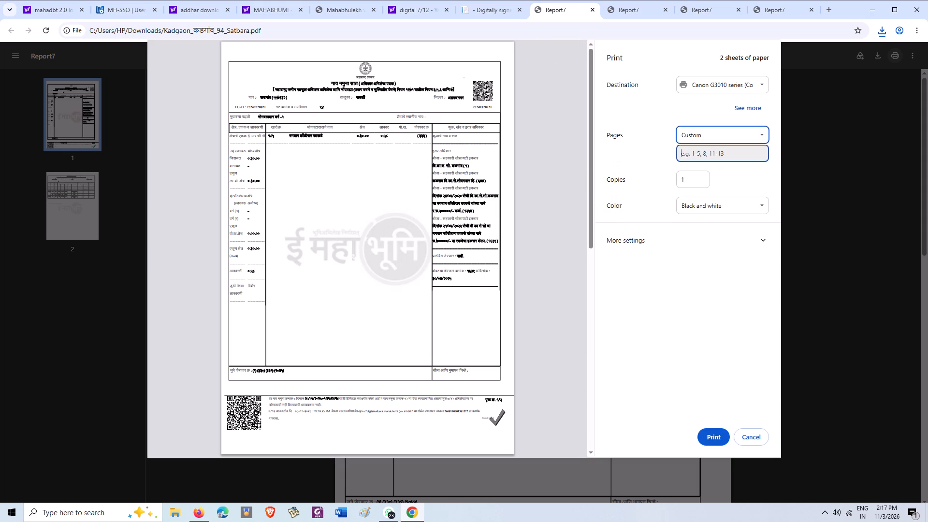
text(1-1)
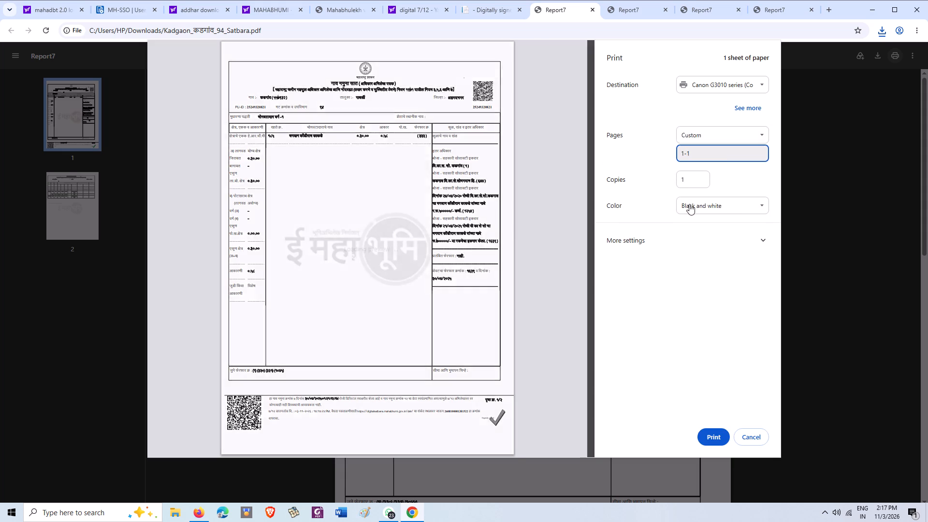
click(710, 433)
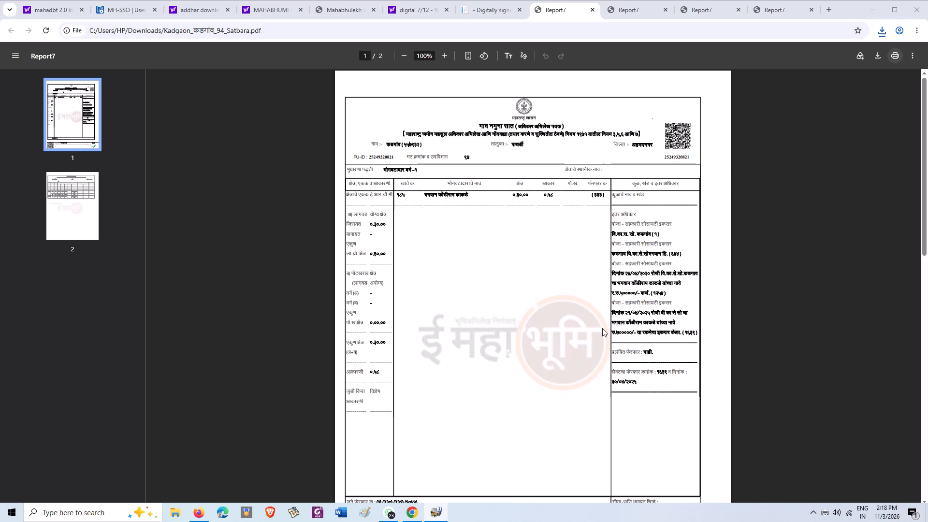
Print only the second page of the survey number 94 record, using the custom page range 2-2.
click(896, 52)
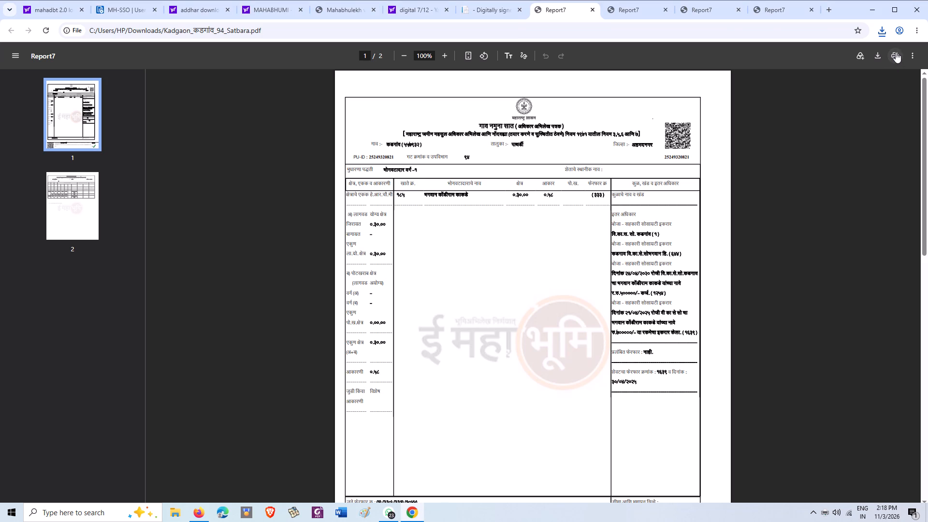
click(710, 136)
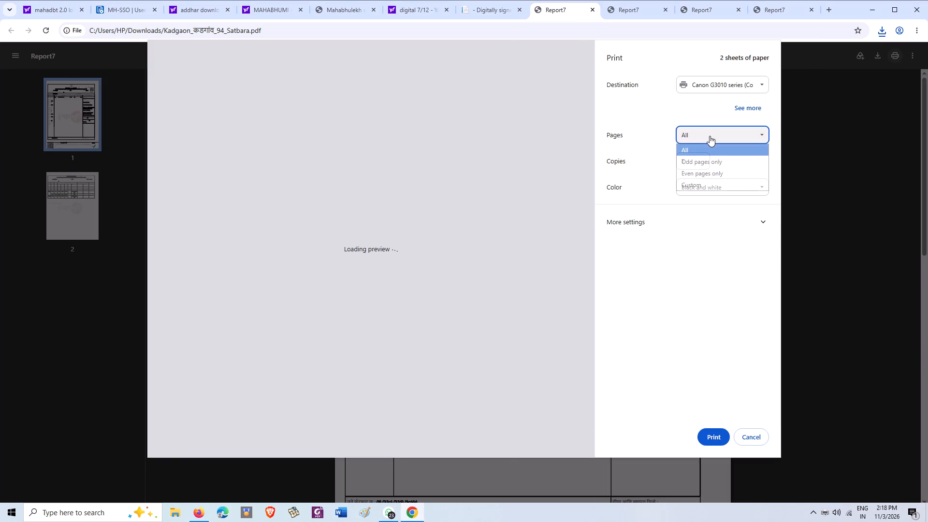
click(720, 185)
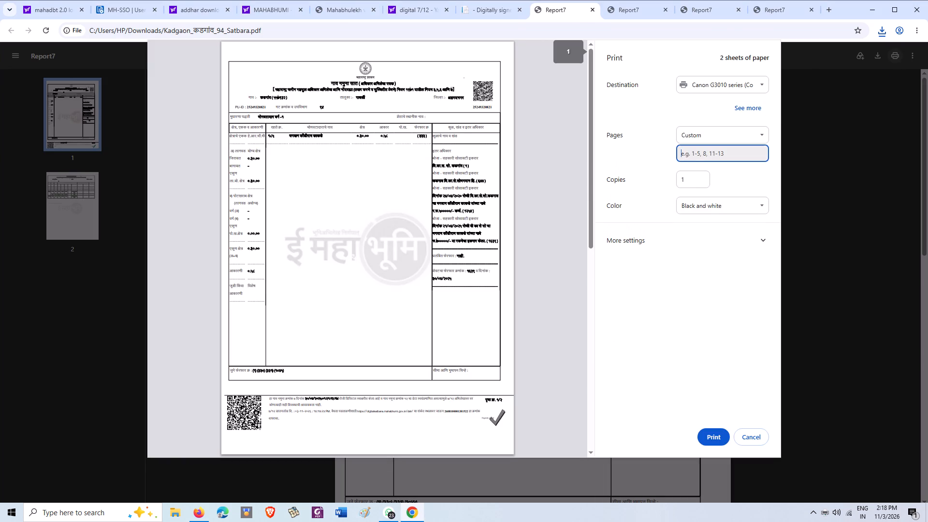
text(2-2)
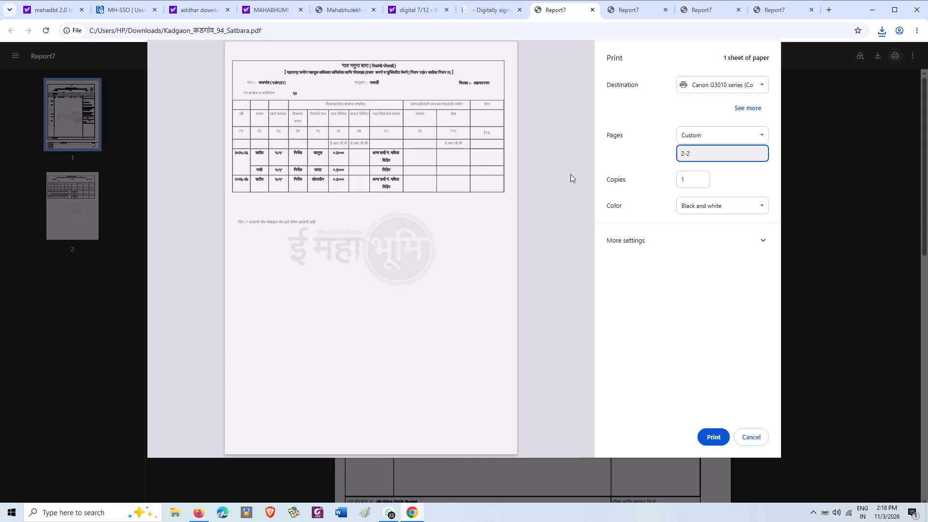
click(710, 436)
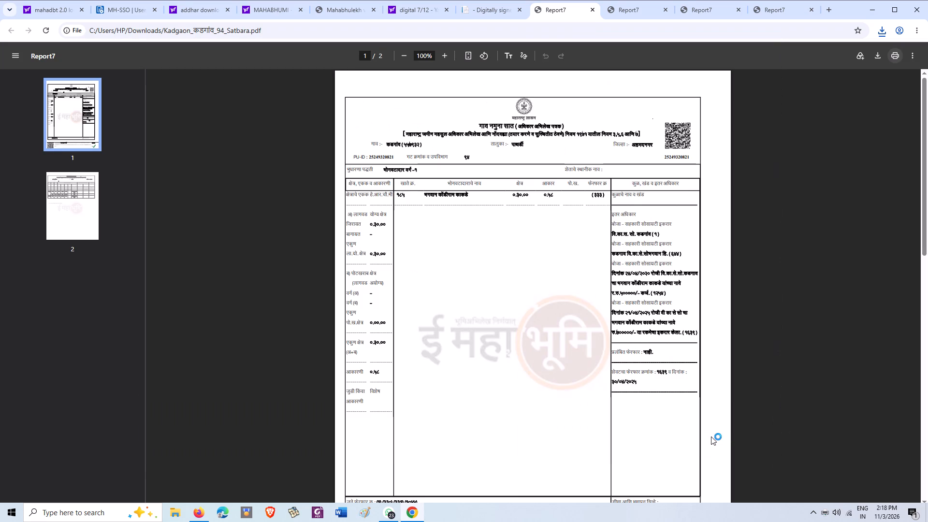
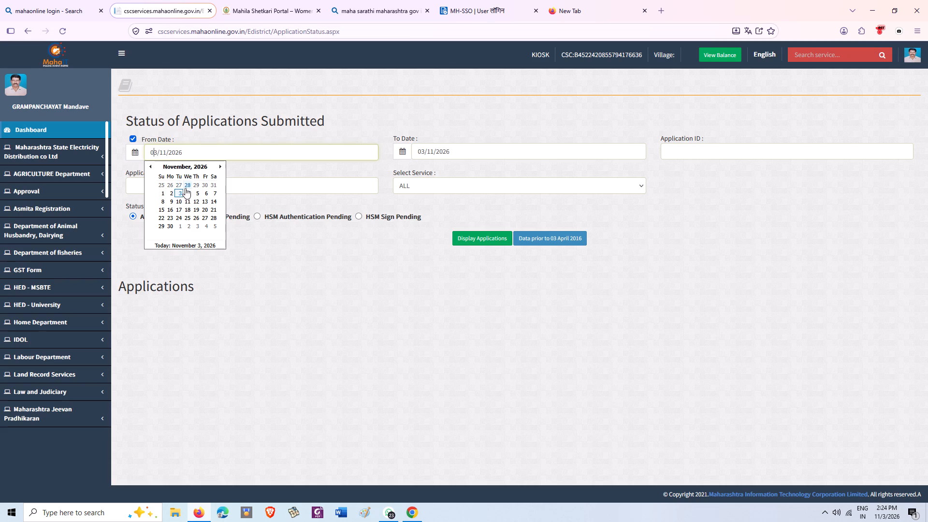
Display the approved applications for all services submitted from 27/10/2026 to 01/11/2026.
click(180, 185)
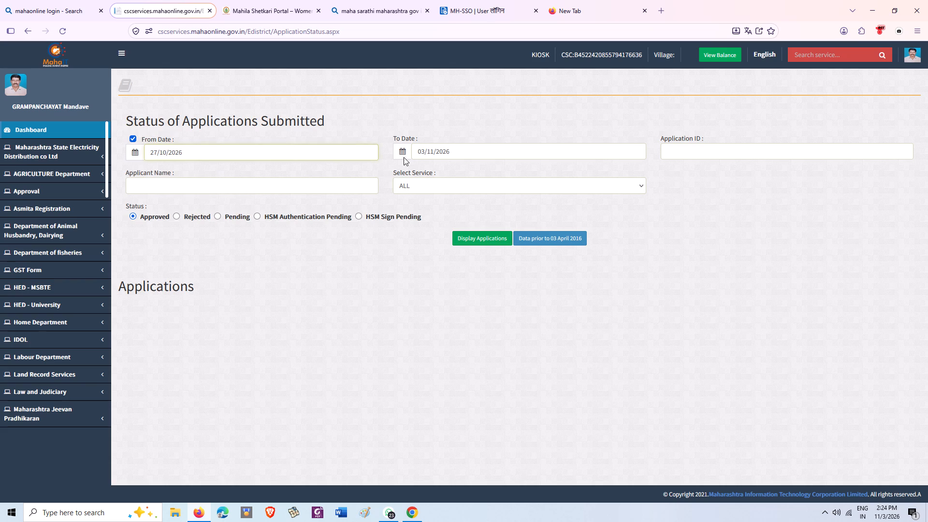
click(421, 150)
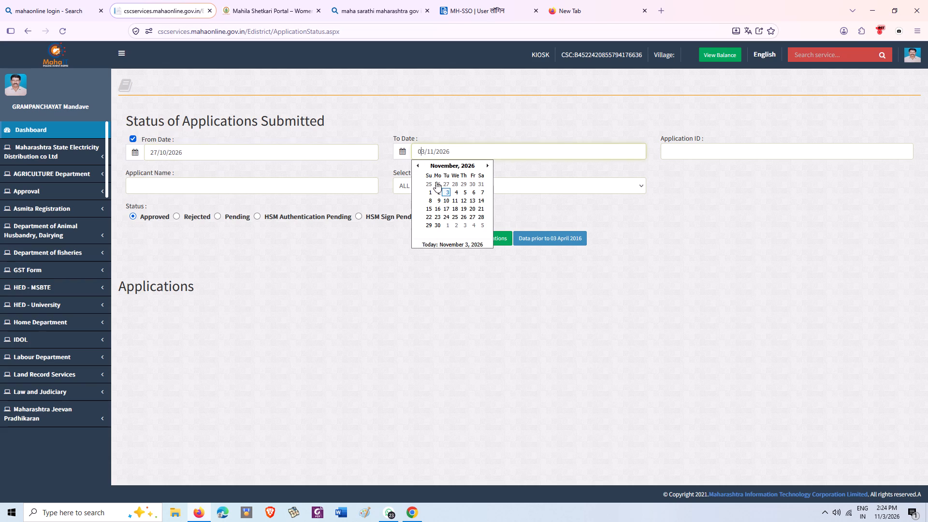
click(428, 191)
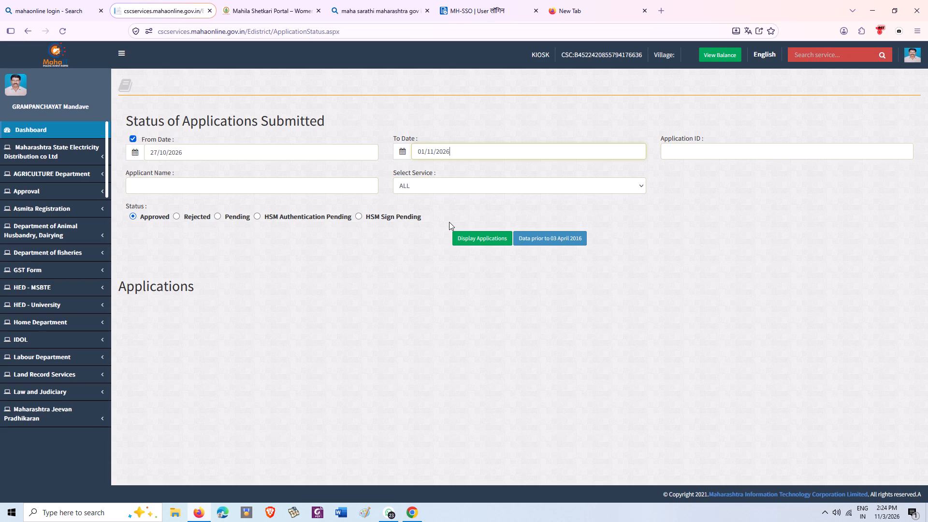
click(478, 236)
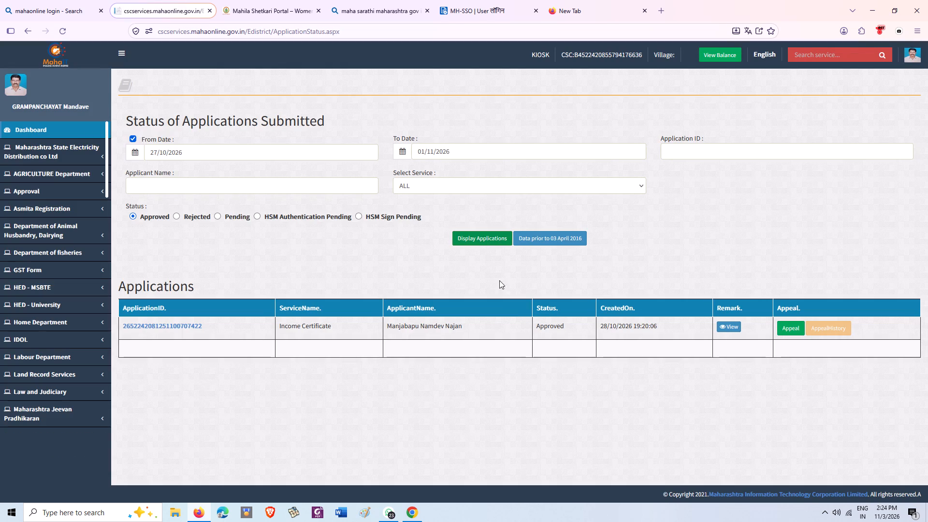
Display the applications with Pending status for the same date range.
scroll(628, 423, up, 3)
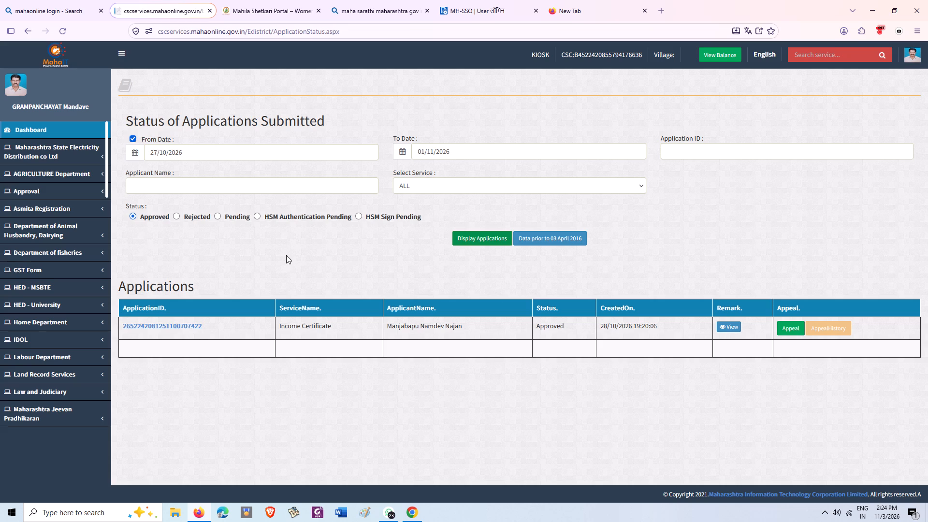
click(217, 217)
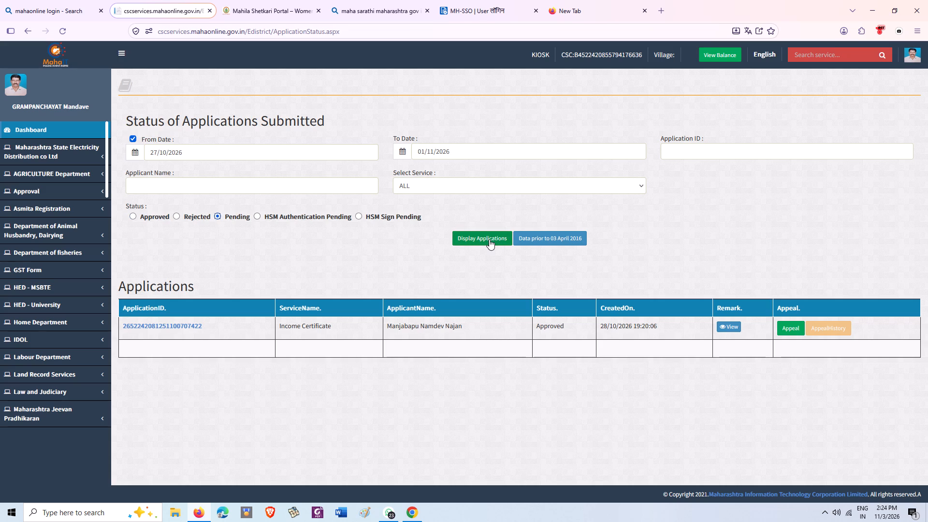
click(489, 239)
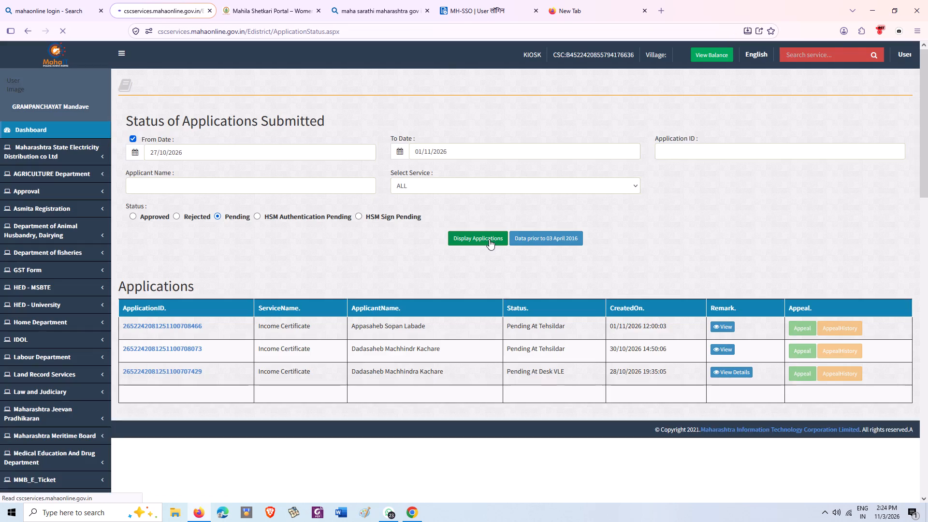